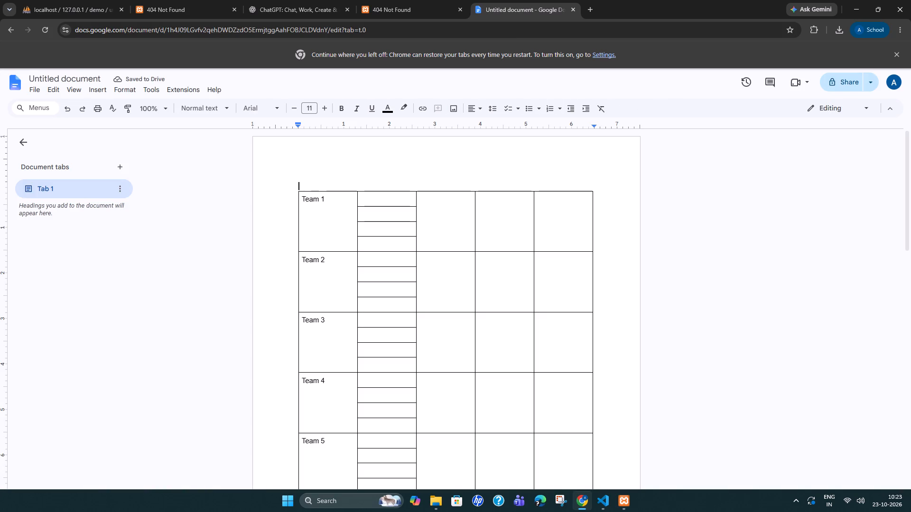
Enter the heading "Batch D1 Web Dev Project Teams" above the team table.
{"action": "left_click", "coordinate": [354, 171]}
{"action": "type", "text": "Batch"}
{"action": "key", "text": "space"}
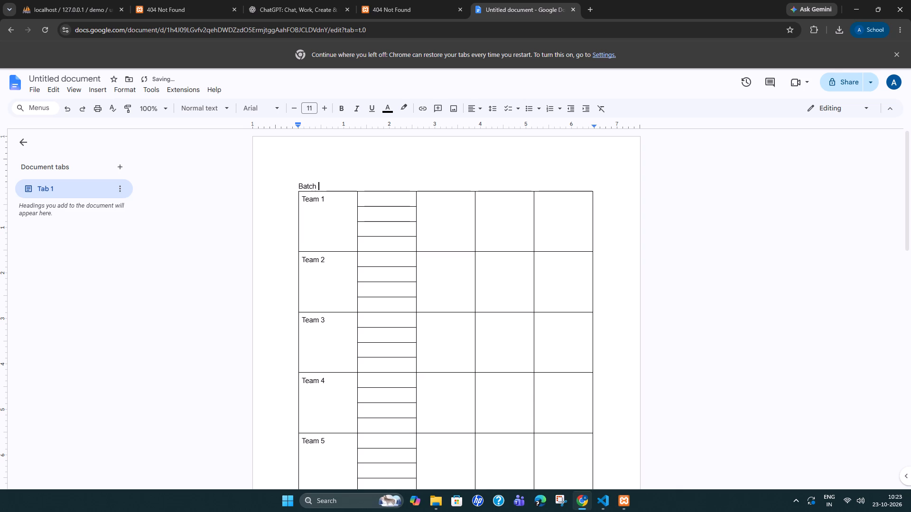
{"action": "type", "text": "D1"}
{"action": "key", "text": "space"}
{"action": "type", "text": "Web Dev"}
{"action": "key", "text": "space"}
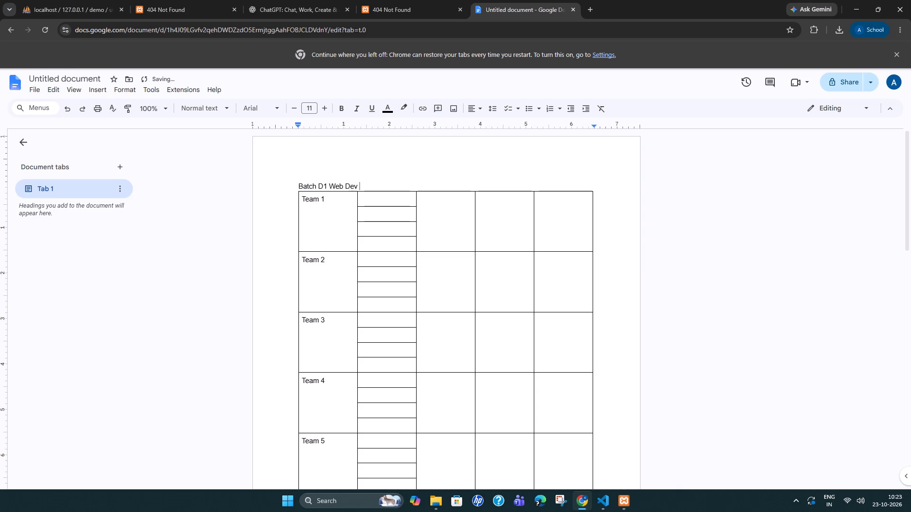
{"action": "type", "text": "Project Teams"}
Bold the heading "Batch D1 Web Dev Project Teams" and apply the Title style to it.
{"action": "left_click", "coordinate": [412, 191]}
{"action": "left_click", "coordinate": [416, 185]}
{"action": "left_click_drag", "start_coordinate": [416, 185], "coordinate": [397, 186]}
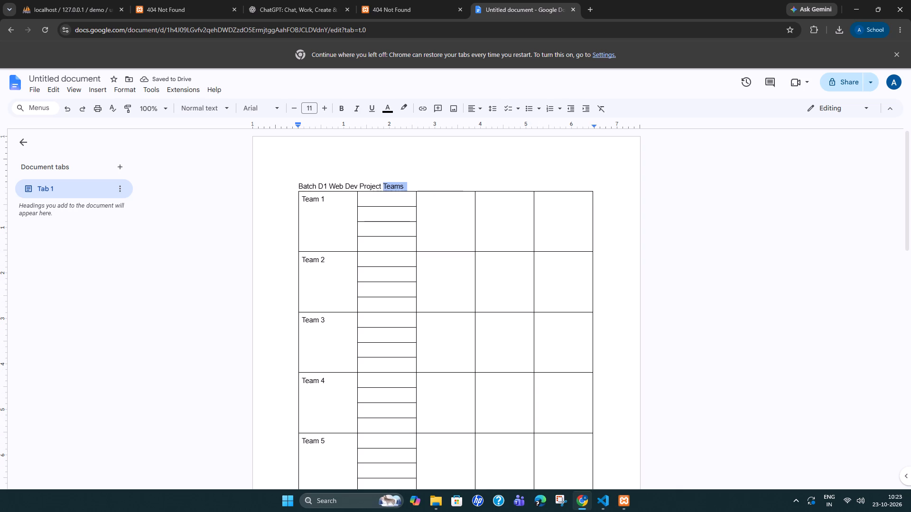
{"action": "left_click_drag", "start_coordinate": [397, 186], "coordinate": [303, 185]}
{"action": "left_click", "coordinate": [343, 109]}
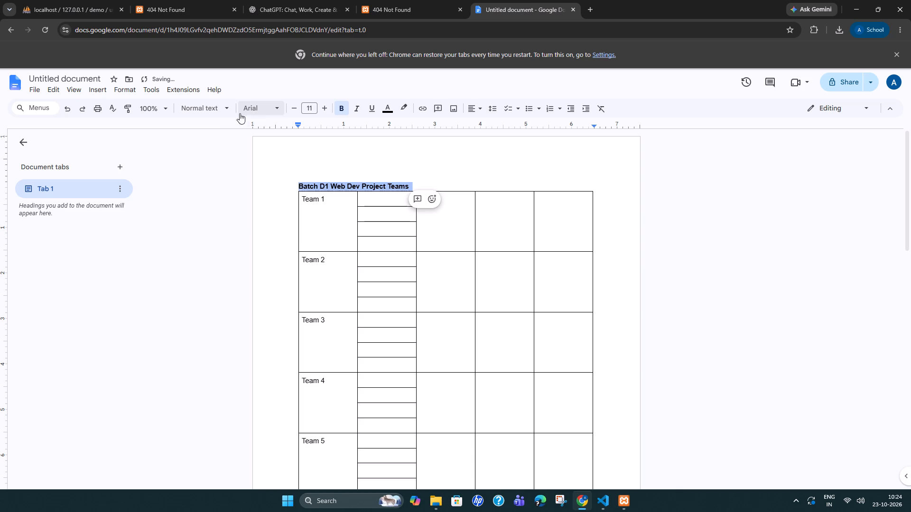
{"action": "left_click", "coordinate": [199, 108]}
{"action": "left_click", "coordinate": [232, 163]}
{"action": "left_click", "coordinate": [656, 204]}
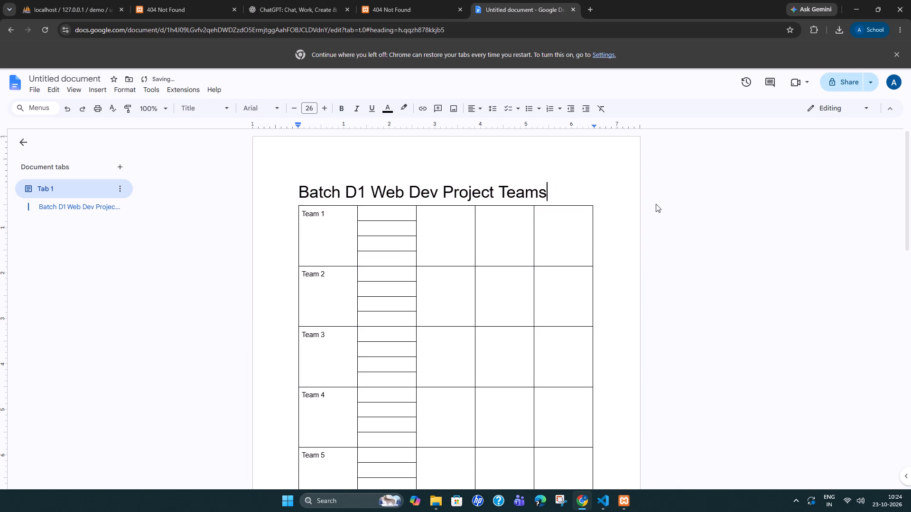
Centre-align the heading "Batch D1 Web Dev Project Teams" above the table.
{"action": "left_click_drag", "start_coordinate": [559, 191], "coordinate": [297, 190]}
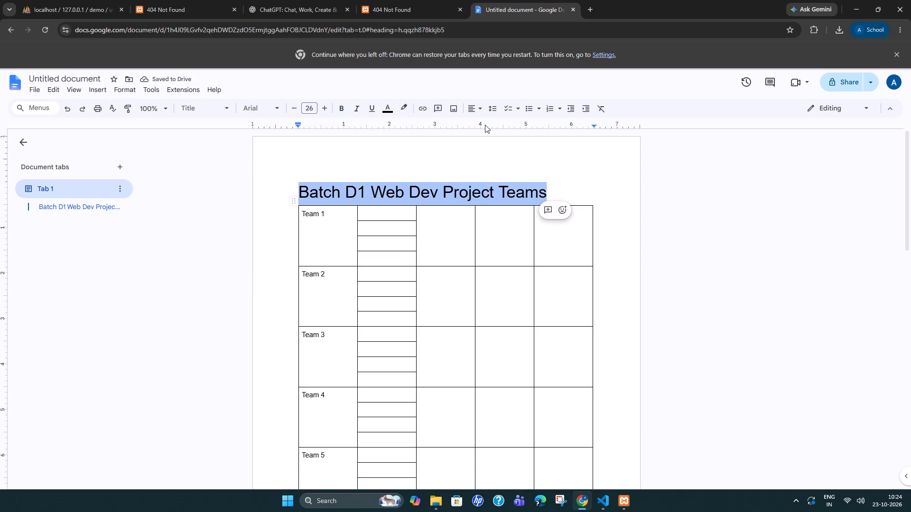
{"action": "left_click", "coordinate": [472, 108]}
{"action": "left_click", "coordinate": [491, 126]}
{"action": "left_click", "coordinate": [708, 176]}
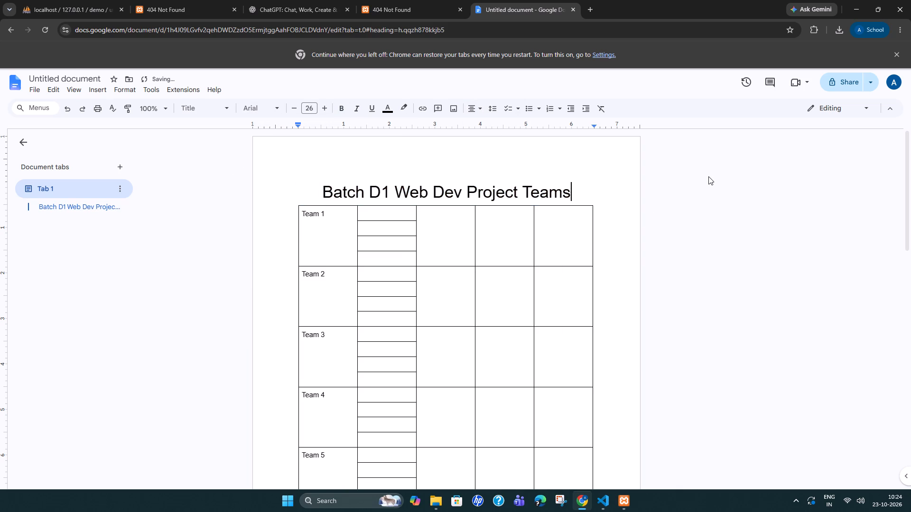
Split the second-column cell beside Team 7 into 1 column and 4 rows.
{"action": "scroll", "coordinate": [708, 185], "scroll_direction": "down", "scroll_amount": 3}
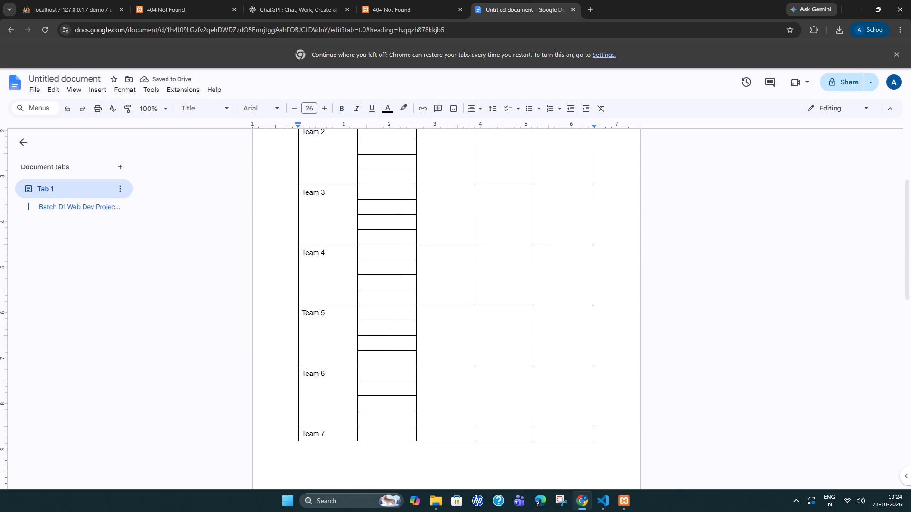
{"action": "right_click", "coordinate": [388, 431]}
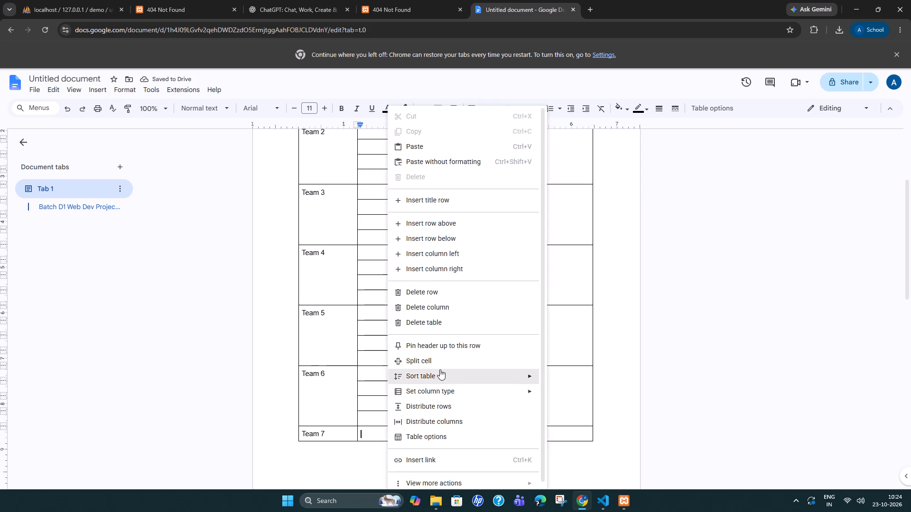
{"action": "left_click", "coordinate": [441, 366]}
{"action": "left_click", "coordinate": [435, 287]}
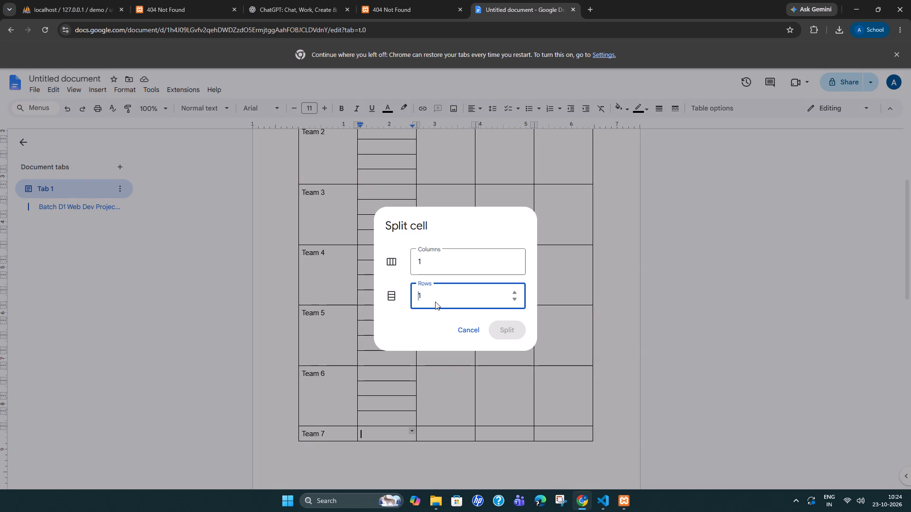
{"action": "left_click", "coordinate": [435, 302]}
{"action": "left_click", "coordinate": [436, 296]}
{"action": "key", "text": "BackSpace"}
{"action": "key", "text": "4"}
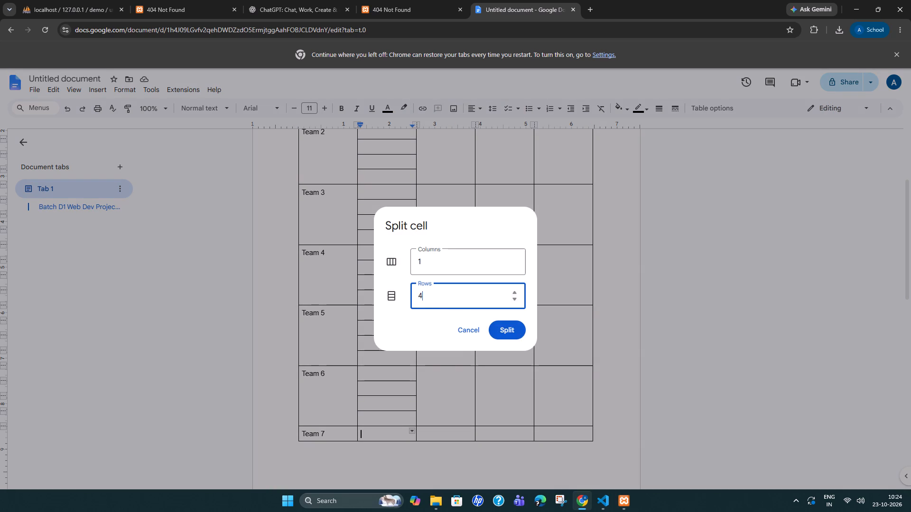
{"action": "left_click", "coordinate": [511, 330]}
Examine the table across the pages, especially how the Team 7 rows continue on the second page.
{"action": "scroll", "coordinate": [477, 243], "scroll_direction": "down", "scroll_amount": 3}
{"action": "scroll", "coordinate": [483, 258], "scroll_direction": "up", "scroll_amount": 7}
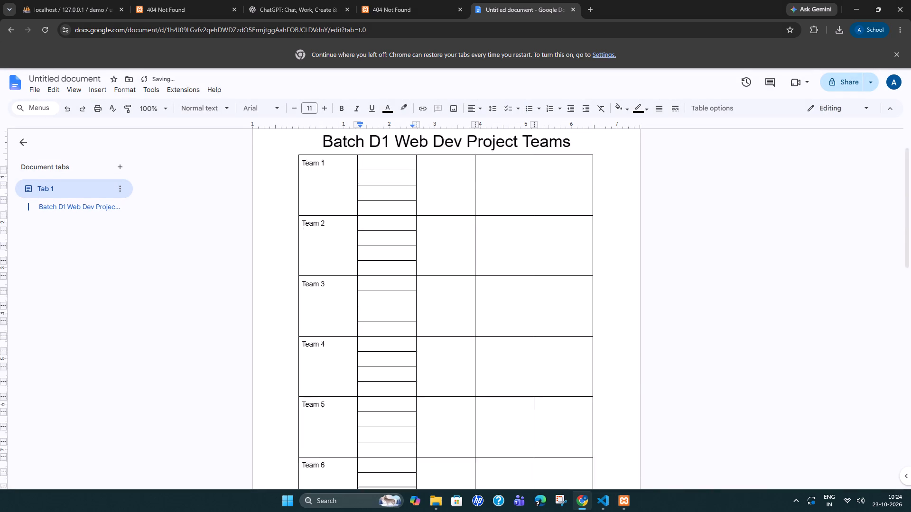
{"action": "scroll", "coordinate": [483, 261], "scroll_direction": "up", "scroll_amount": 3}
{"action": "scroll", "coordinate": [483, 260], "scroll_direction": "down", "scroll_amount": 11}
{"action": "scroll", "coordinate": [482, 268], "scroll_direction": "up", "scroll_amount": 4}
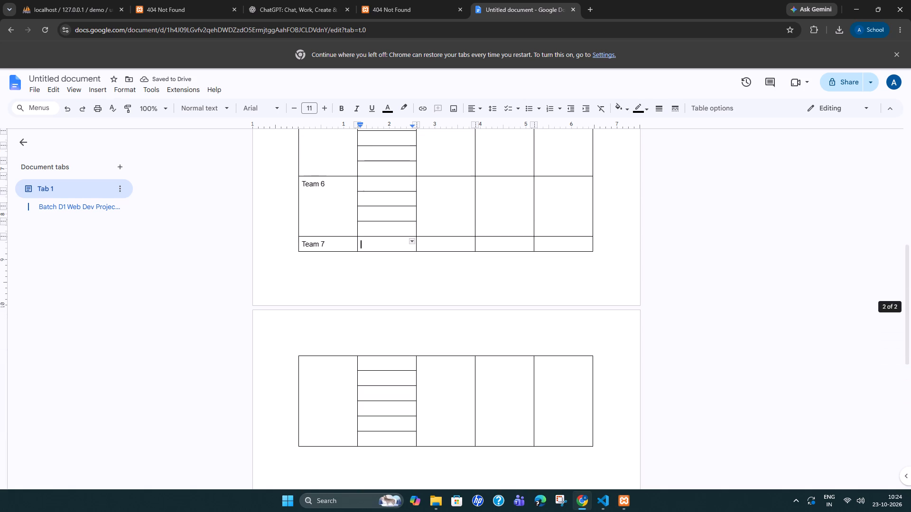
{"action": "right_click", "coordinate": [418, 412]}
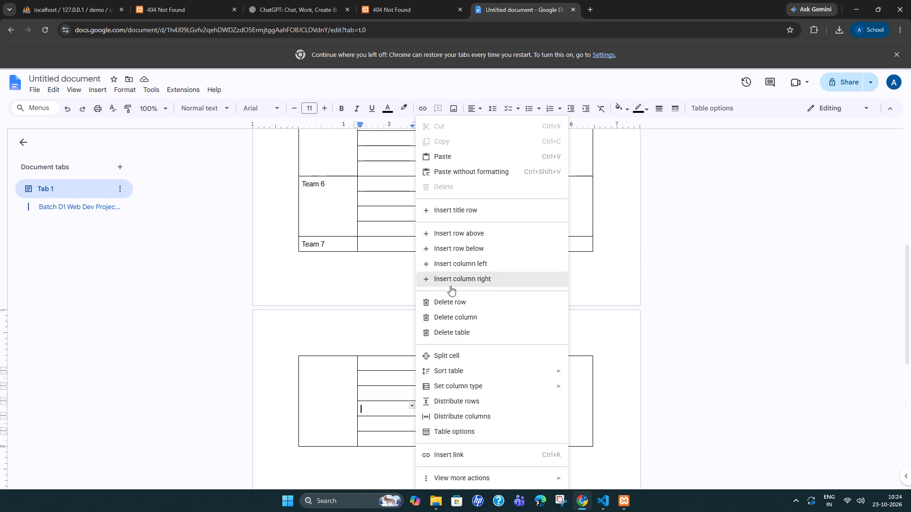
{"action": "left_click", "coordinate": [342, 393]}
{"action": "left_click", "coordinate": [347, 394]}
{"action": "scroll", "coordinate": [401, 343], "scroll_direction": "up", "scroll_amount": 4}
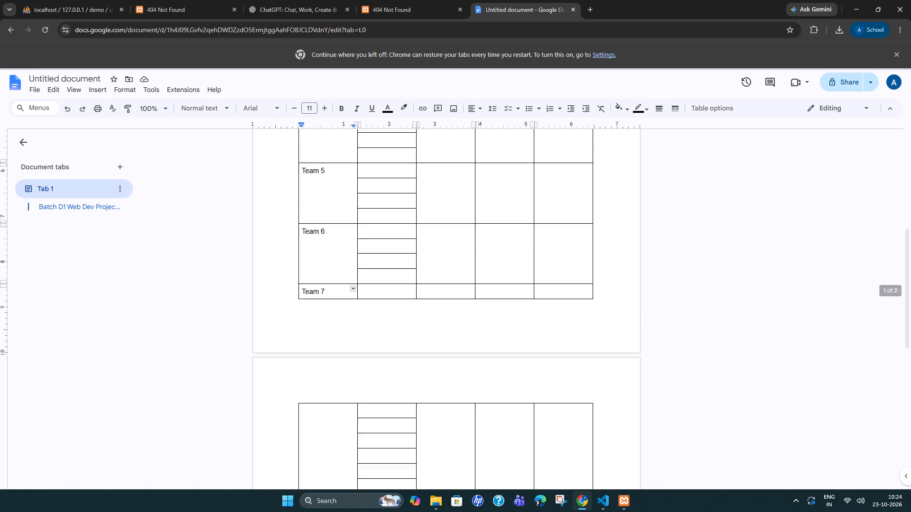
Shorten the heading above the table to "Batch D1" by deleting "Web Dev Project Teams".
{"action": "scroll", "coordinate": [401, 343], "scroll_direction": "up", "scroll_amount": 2}
{"action": "scroll", "coordinate": [398, 269], "scroll_direction": "down", "scroll_amount": 4}
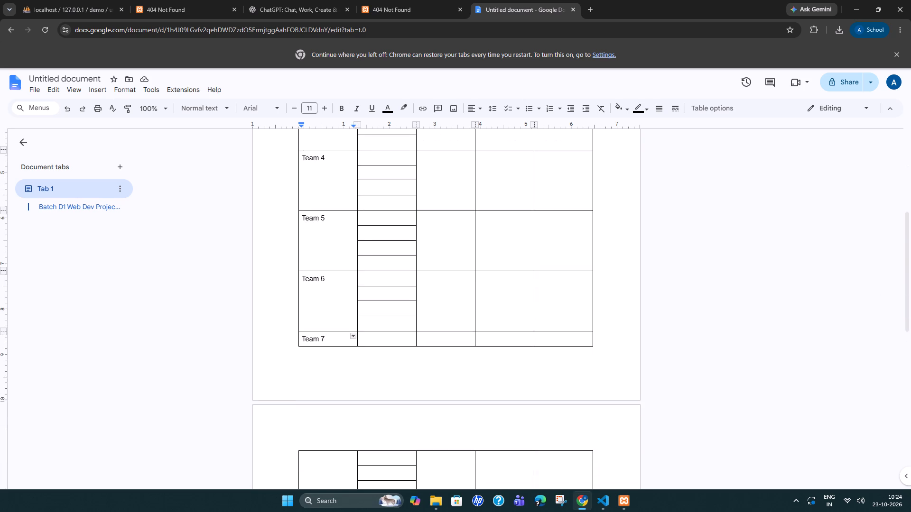
{"action": "scroll", "coordinate": [407, 314], "scroll_direction": "down", "scroll_amount": 3}
{"action": "scroll", "coordinate": [439, 286], "scroll_direction": "up", "scroll_amount": 12}
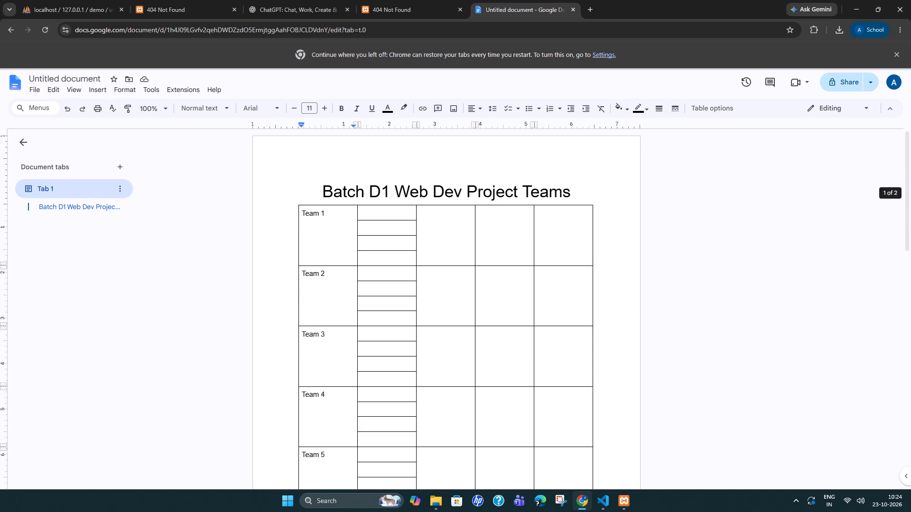
{"action": "scroll", "coordinate": [450, 288], "scroll_direction": "down", "scroll_amount": 7}
{"action": "scroll", "coordinate": [450, 290], "scroll_direction": "up", "scroll_amount": 8}
{"action": "left_click_drag", "start_coordinate": [569, 192], "coordinate": [434, 198]}
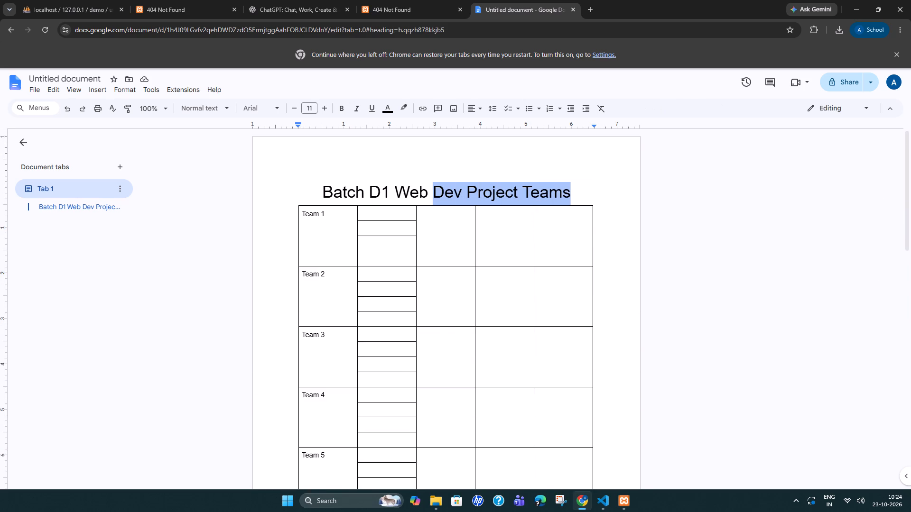
{"action": "left_click_drag", "start_coordinate": [434, 198], "coordinate": [400, 196]}
{"action": "key", "text": "BackSpace"}
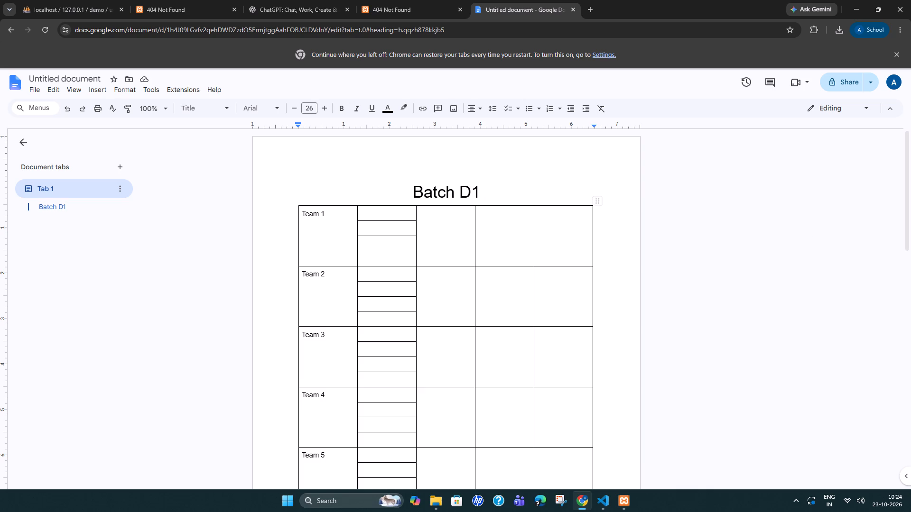
Delete the last four split rows of the Team 7 entry on the second page.
{"action": "scroll", "coordinate": [512, 221], "scroll_direction": "down", "scroll_amount": 8}
{"action": "right_click", "coordinate": [409, 357]}
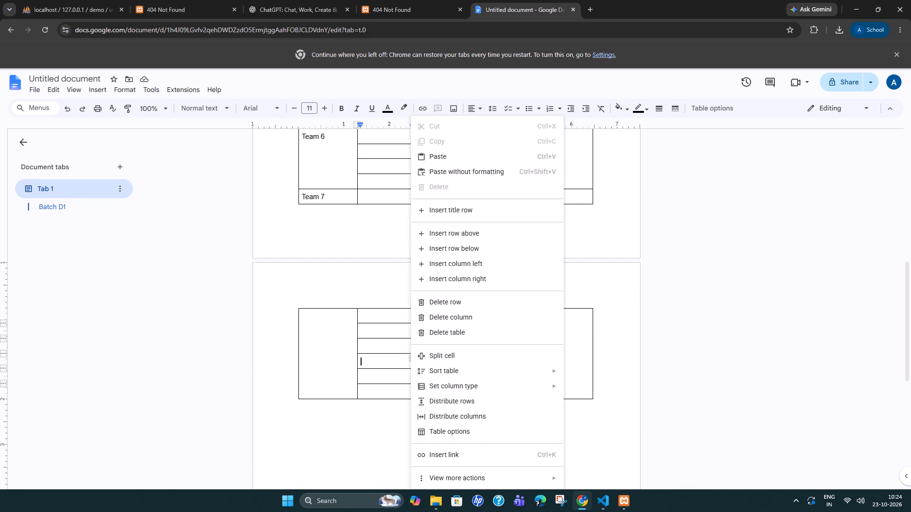
{"action": "left_click_drag", "start_coordinate": [372, 394], "coordinate": [361, 345]}
{"action": "right_click", "coordinate": [359, 345]}
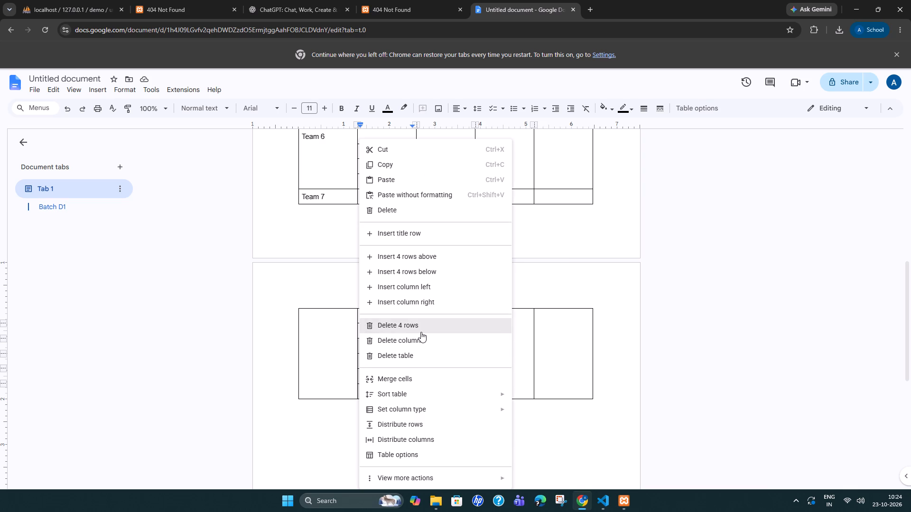
{"action": "left_click", "coordinate": [421, 329]}
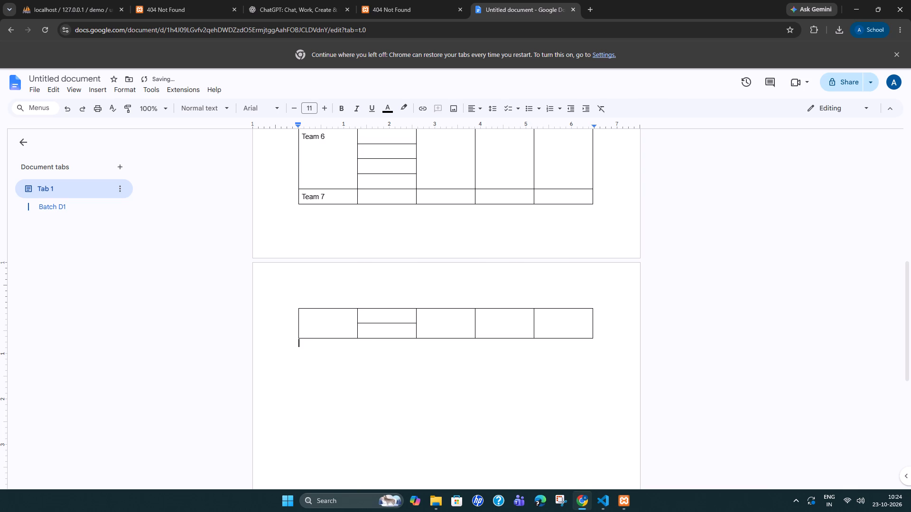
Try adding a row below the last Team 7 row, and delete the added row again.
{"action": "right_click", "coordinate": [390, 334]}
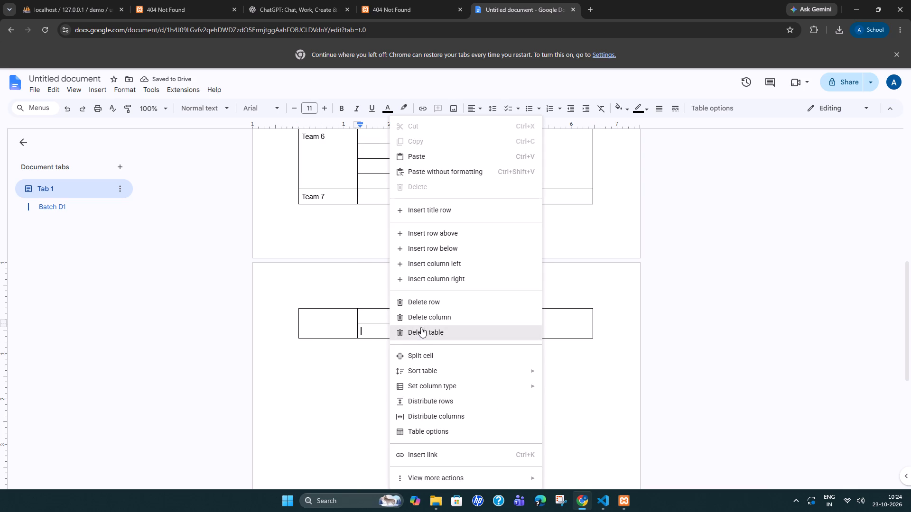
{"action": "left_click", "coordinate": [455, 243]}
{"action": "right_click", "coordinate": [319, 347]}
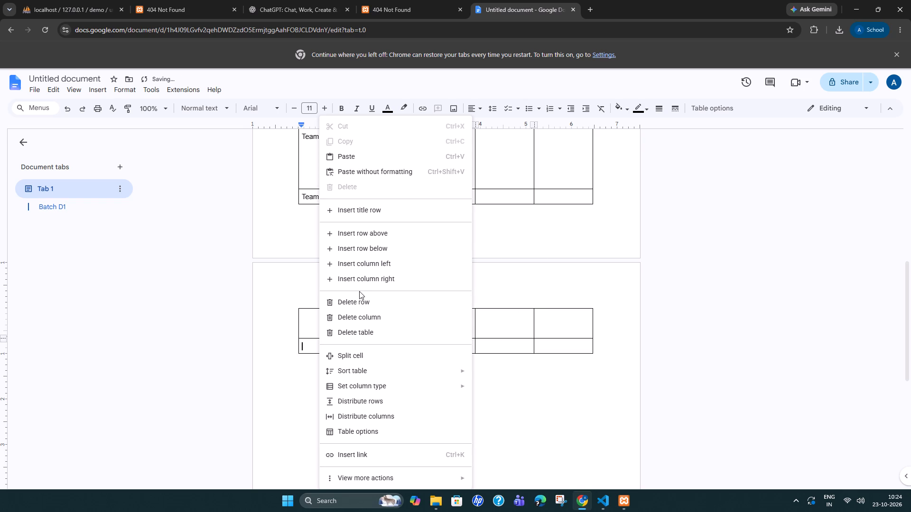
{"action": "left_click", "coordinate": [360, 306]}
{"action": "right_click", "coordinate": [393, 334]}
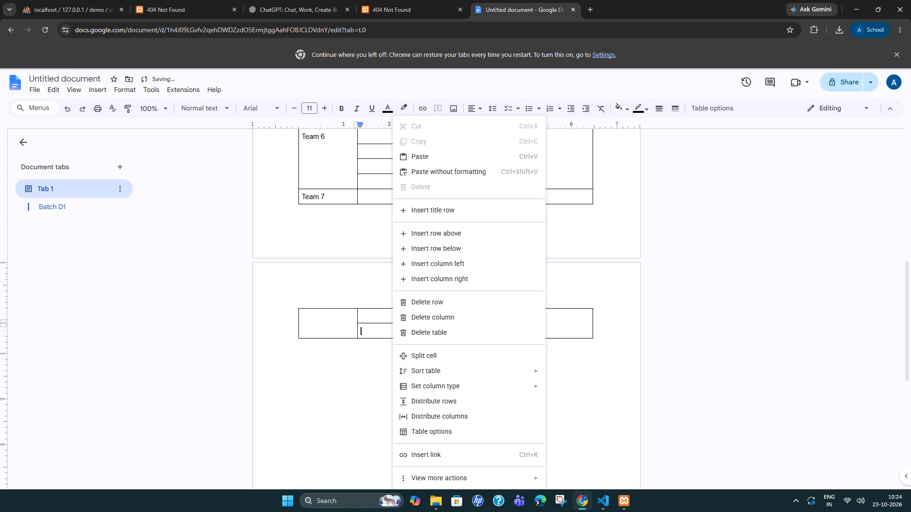
Split the second-column cell beside Team 7 on the first page into 1 column and 2 rows.
{"action": "right_click", "coordinate": [370, 198]}
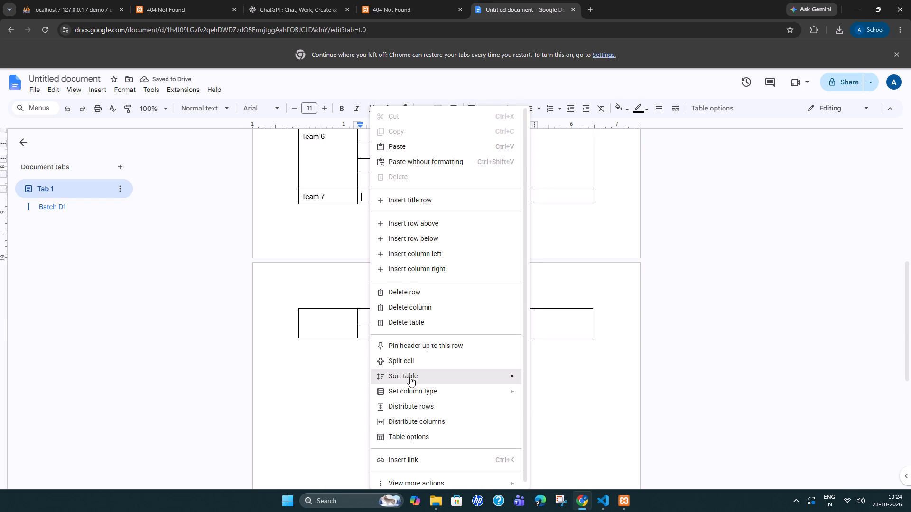
{"action": "left_click", "coordinate": [411, 361]}
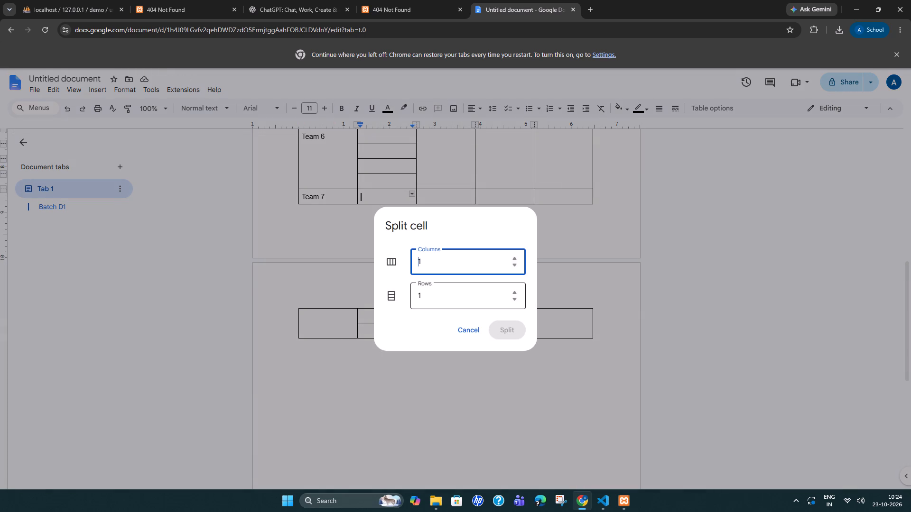
{"action": "left_click", "coordinate": [424, 297]}
{"action": "key", "text": "BackSpace"}
{"action": "key", "text": "2"}
{"action": "key", "text": "Return"}
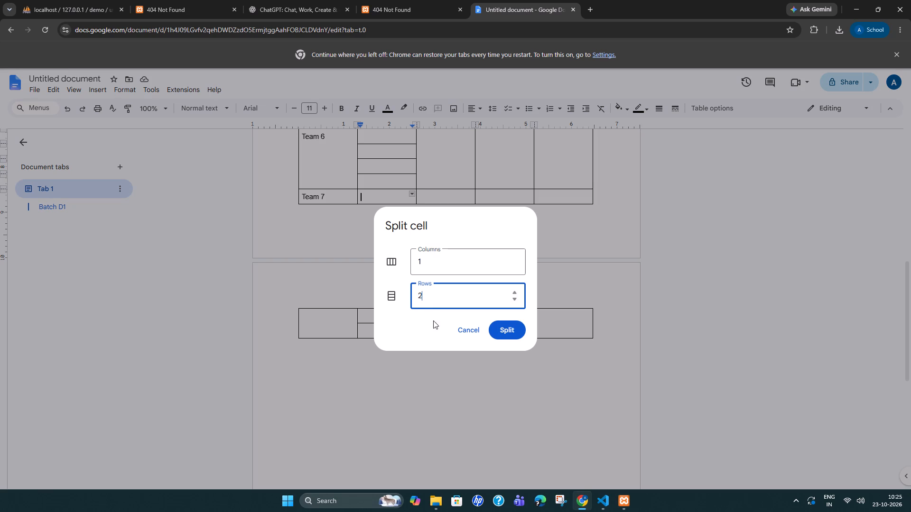
{"action": "left_click", "coordinate": [502, 334]}
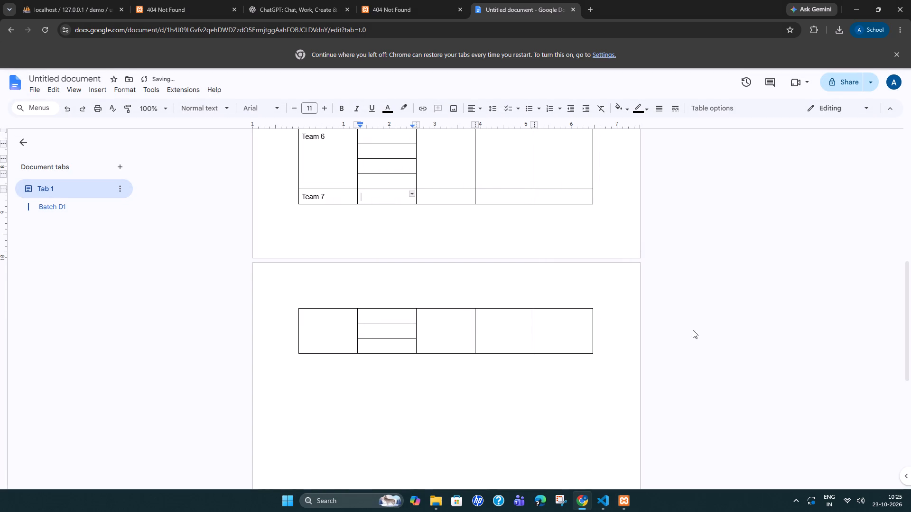
{"action": "left_click", "coordinate": [693, 330]}
Start sharing the document and save it under the name "Batch D1".
{"action": "scroll", "coordinate": [676, 305], "scroll_direction": "up", "scroll_amount": 7}
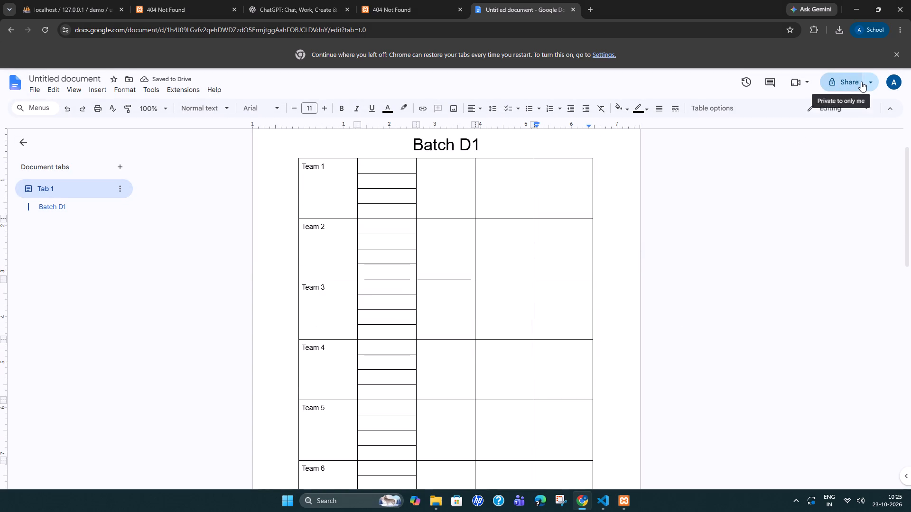
{"action": "left_click", "coordinate": [861, 82]}
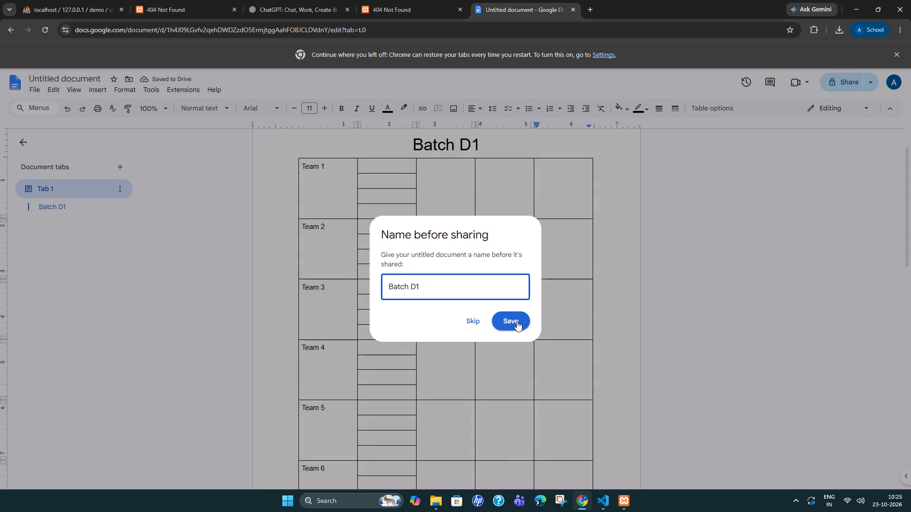
{"action": "left_click", "coordinate": [832, 85]}
{"action": "left_click", "coordinate": [833, 84]}
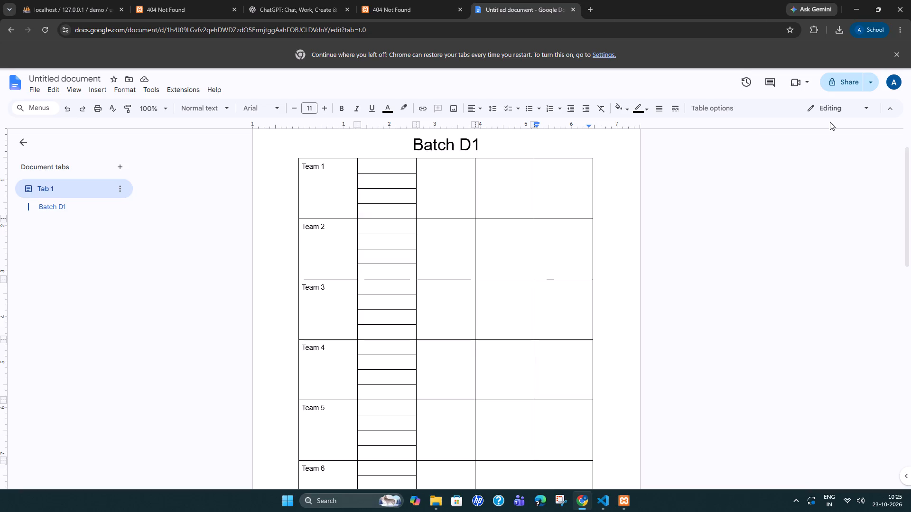
{"action": "left_click", "coordinate": [845, 106]}
{"action": "left_click", "coordinate": [826, 127]}
{"action": "left_click", "coordinate": [833, 80]}
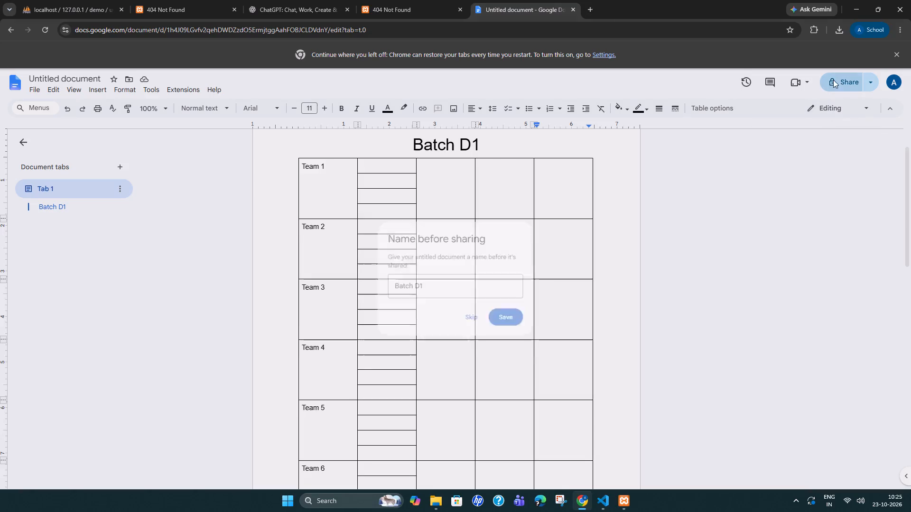
{"action": "left_click", "coordinate": [501, 320]}
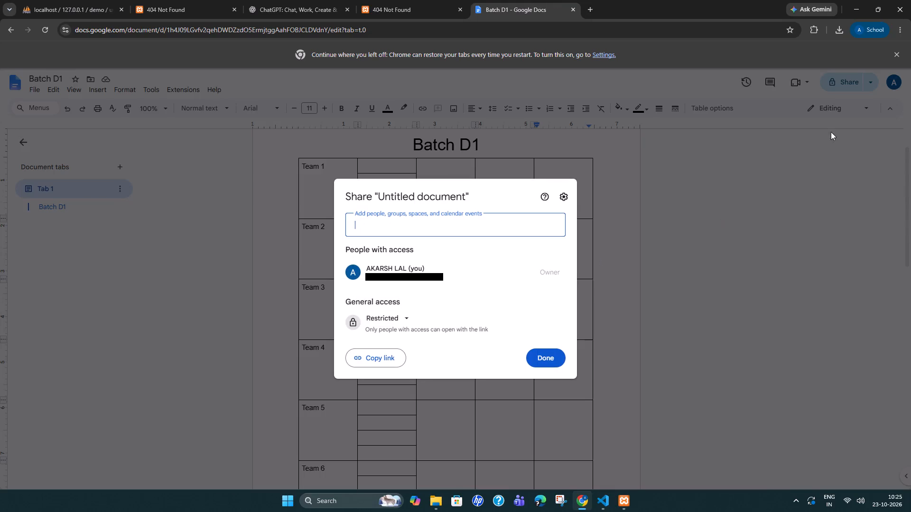
Set the document's general access to Anyone with the link and copy the sharing link.
{"action": "left_click", "coordinate": [395, 317]}
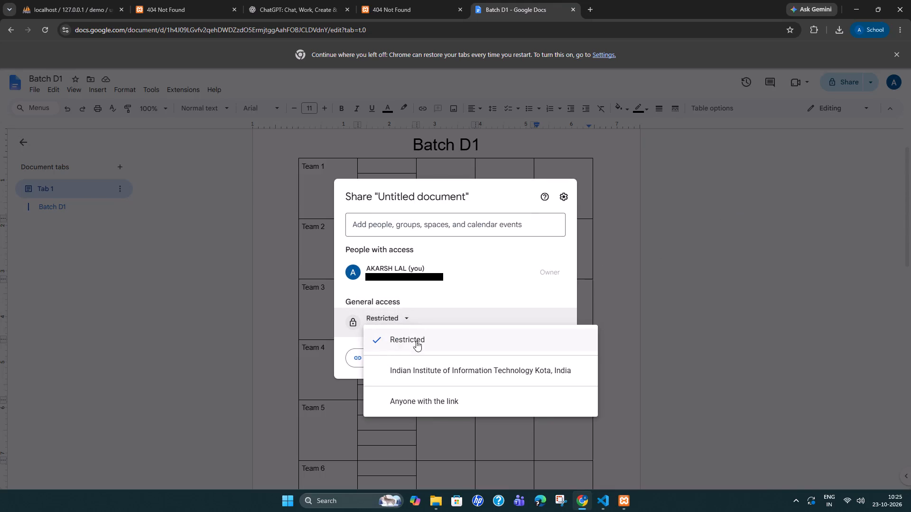
{"action": "left_click", "coordinate": [410, 396]}
{"action": "left_click", "coordinate": [377, 364]}
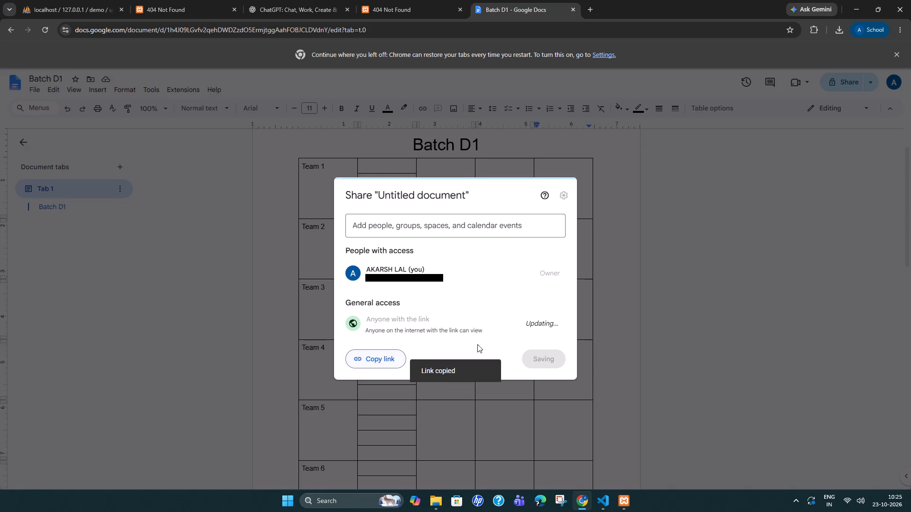
{"action": "left_click", "coordinate": [691, 311]}
Add a header row above Team 1 with "Names", "Project Name" and "Roles" in the second to fourth columns.
{"action": "right_click", "coordinate": [335, 174]}
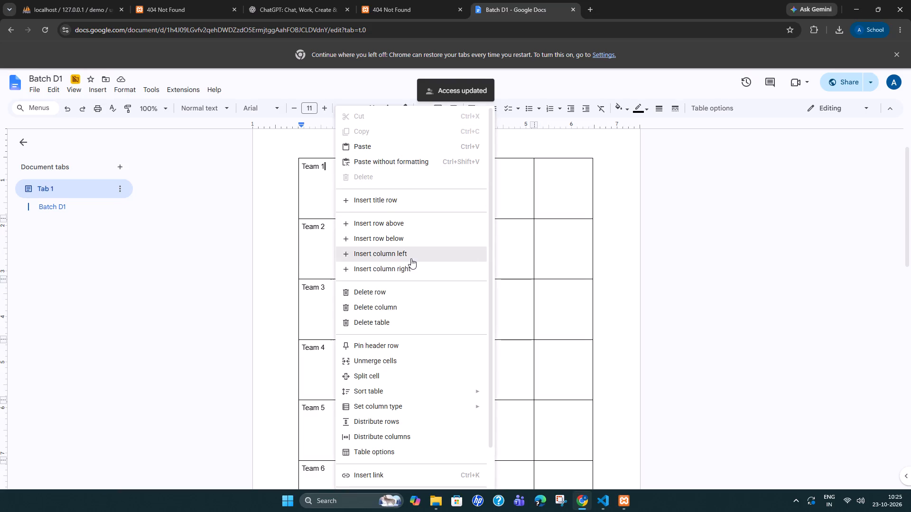
{"action": "left_click", "coordinate": [400, 220]}
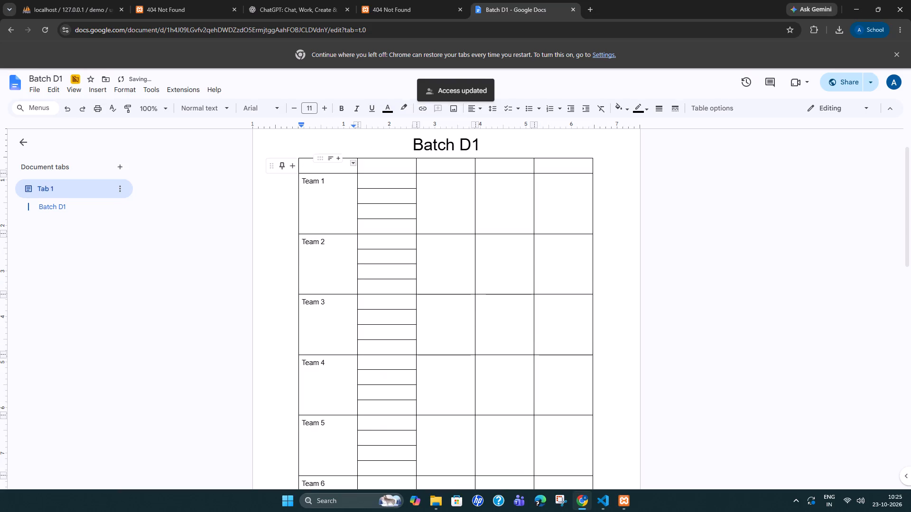
{"action": "left_click", "coordinate": [374, 165]}
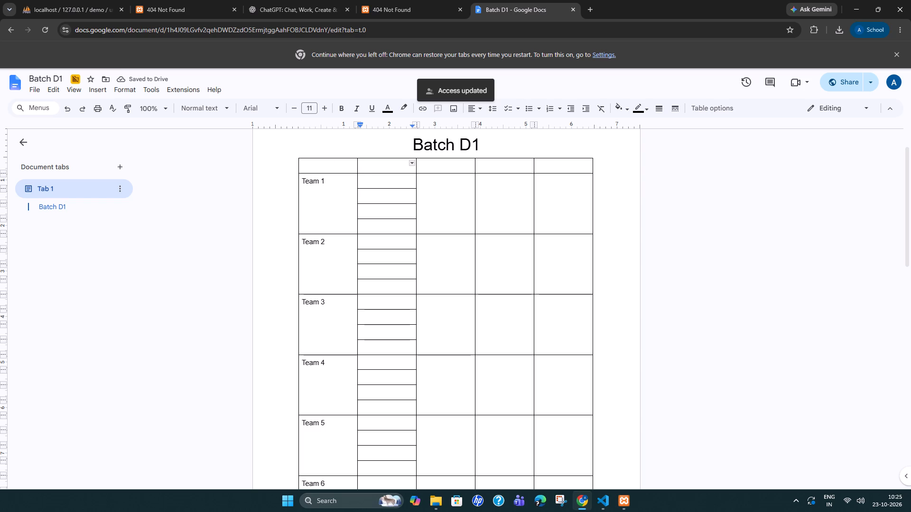
{"action": "type", "text": "Names"}
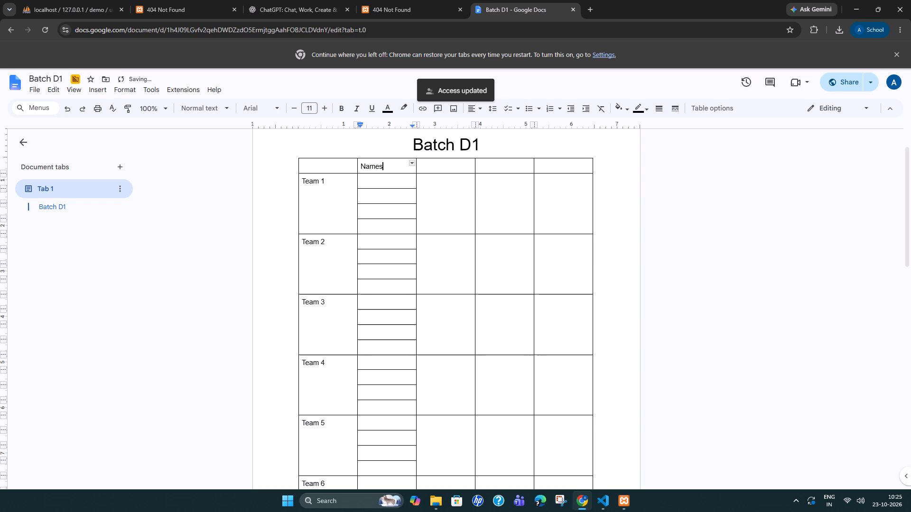
{"action": "left_click", "coordinate": [443, 168]}
{"action": "type", "text": "Project Name"}
{"action": "left_click", "coordinate": [511, 159]}
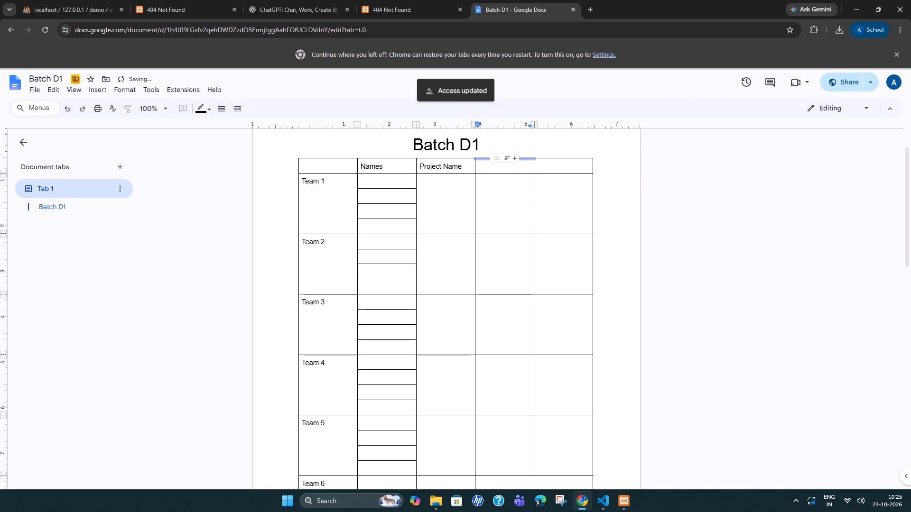
{"action": "left_click", "coordinate": [507, 167]}
{"action": "type", "text": "Roles"}
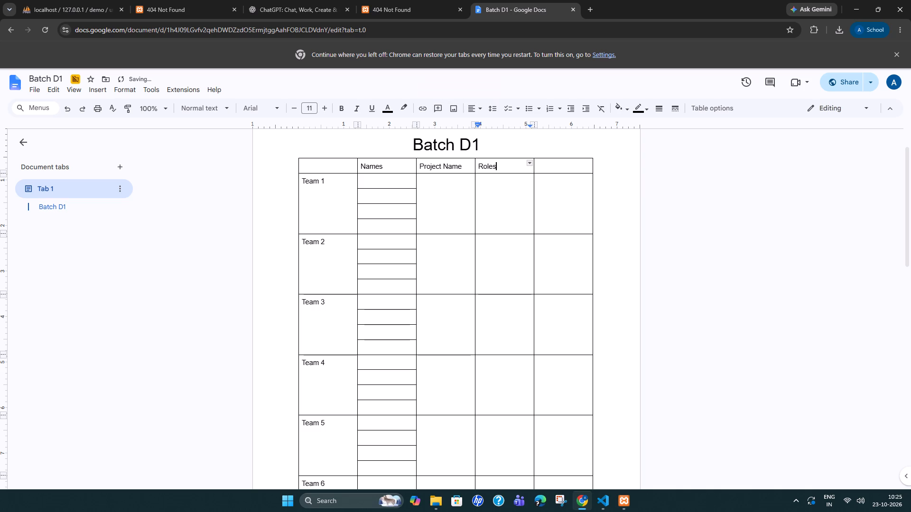
Split the Roles cell for Team 1 into 1 column and 4 rows.
{"action": "right_click", "coordinate": [439, 206]}
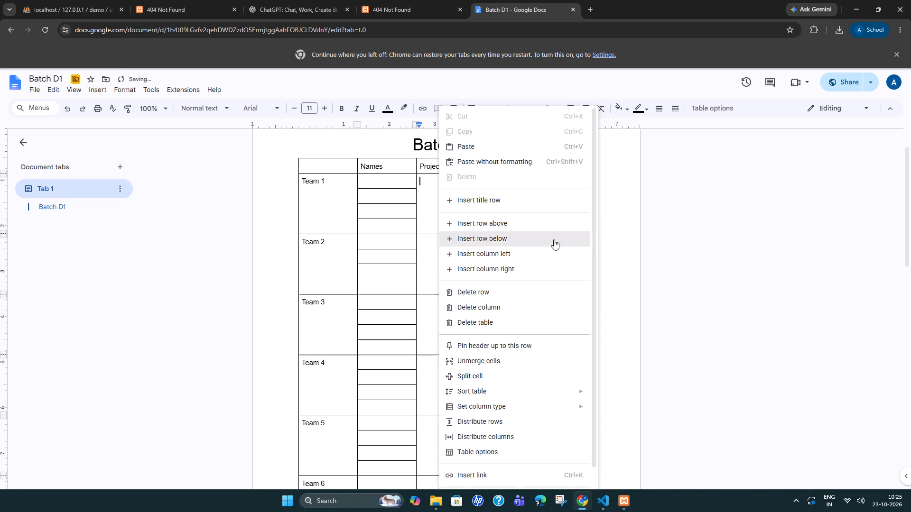
{"action": "left_click", "coordinate": [714, 248]}
{"action": "right_click", "coordinate": [482, 212]}
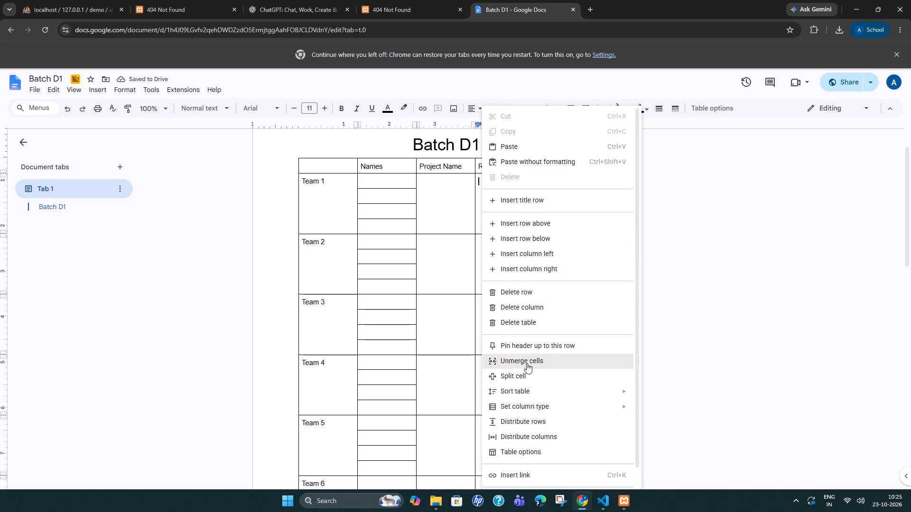
{"action": "left_click", "coordinate": [527, 376]}
{"action": "left_click", "coordinate": [454, 288]}
{"action": "left_click", "coordinate": [453, 296]}
{"action": "key", "text": "BackSpace"}
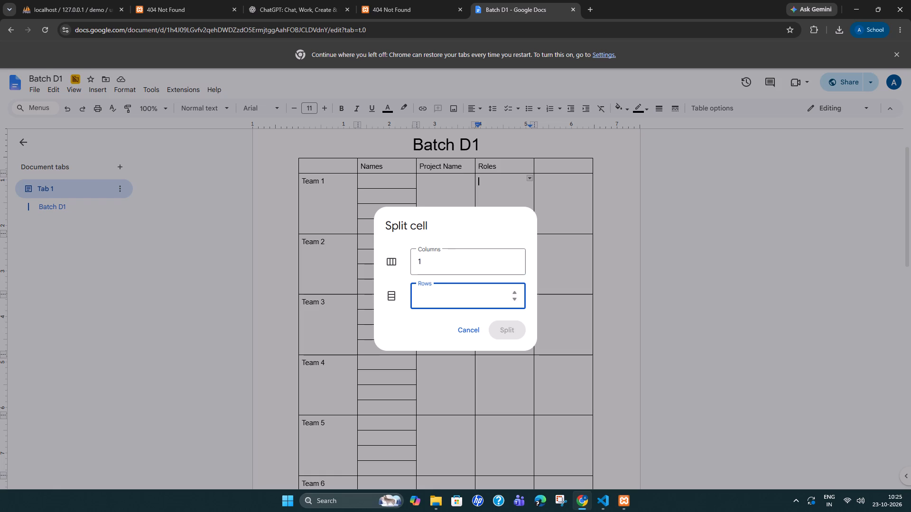
{"action": "key", "text": "4"}
{"action": "key", "text": "Return"}
{"action": "left_click", "coordinate": [505, 325]}
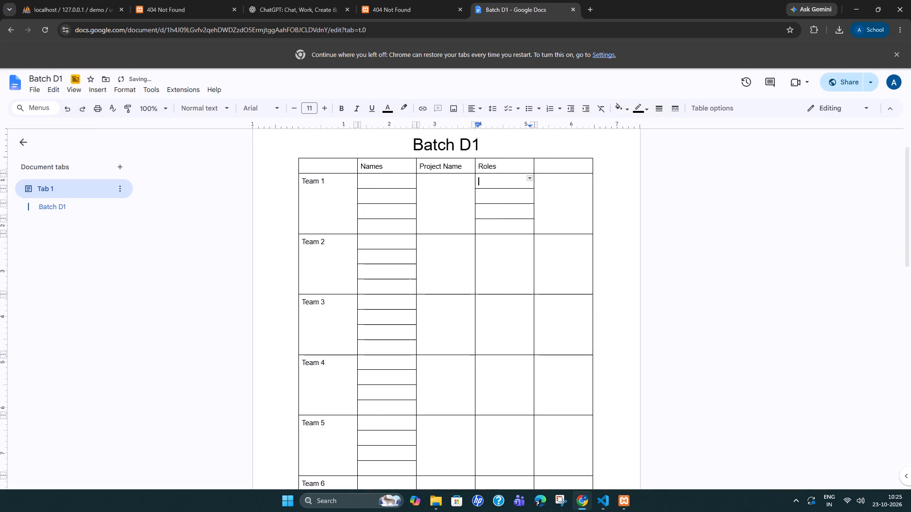
Split the Roles cell for Team 2 into 1 column and 4 rows.
{"action": "right_click", "coordinate": [502, 274]}
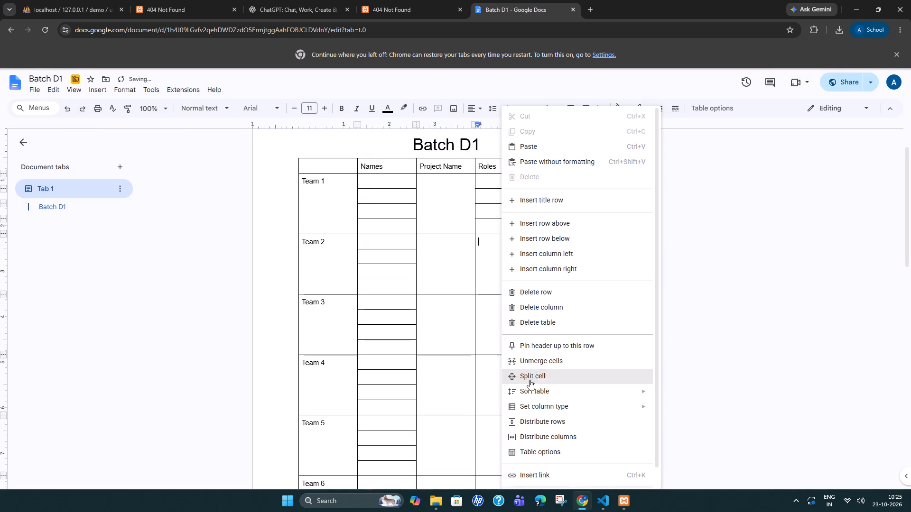
{"action": "left_click", "coordinate": [530, 376]}
{"action": "left_click", "coordinate": [451, 283]}
{"action": "left_click", "coordinate": [451, 292]}
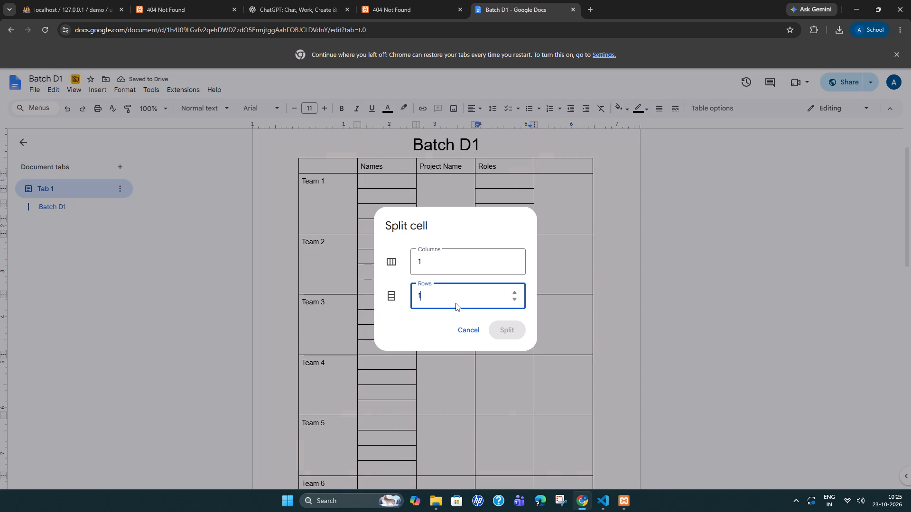
{"action": "key", "text": "BackSpace"}
{"action": "key", "text": "4"}
{"action": "key", "text": "Return"}
{"action": "left_click_drag", "start_coordinate": [500, 316], "coordinate": [499, 329]}
{"action": "left_click", "coordinate": [500, 331]}
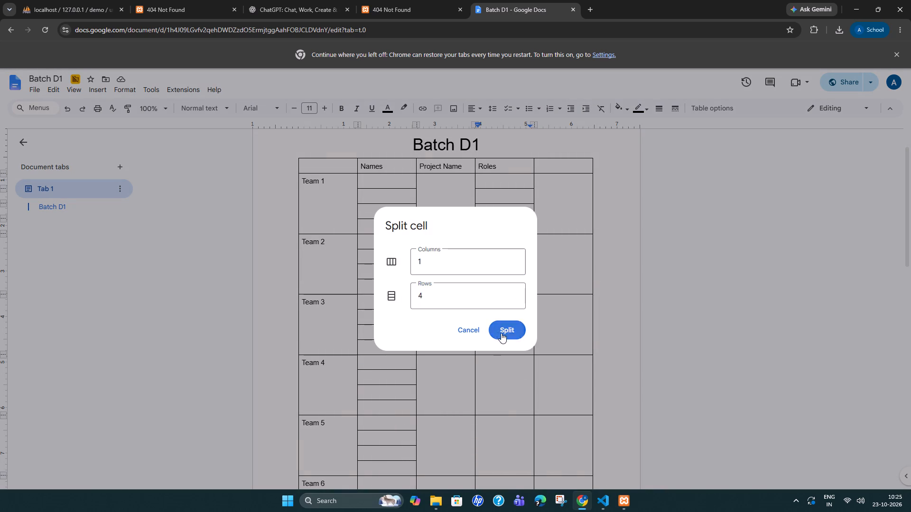
Split the Roles cell for Team 3 into 1 column and 4 rows.
{"action": "right_click", "coordinate": [513, 327]}
{"action": "left_click", "coordinate": [544, 372]}
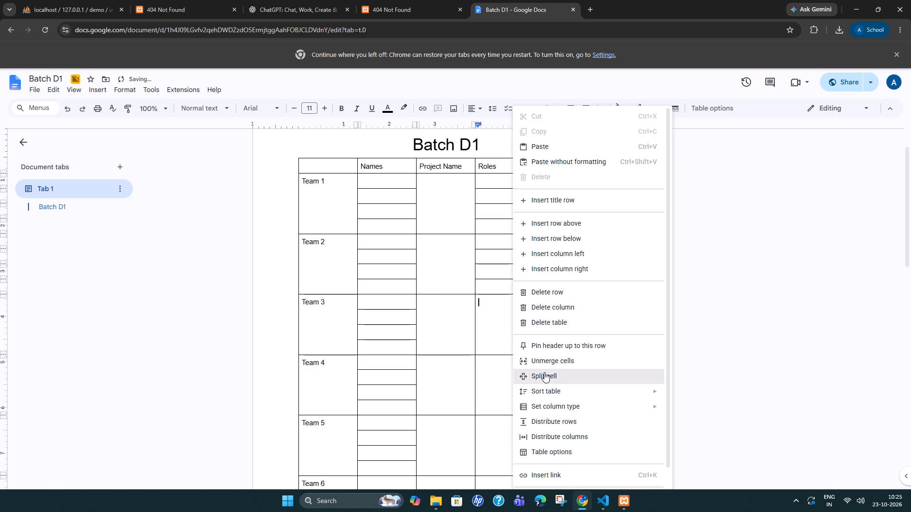
{"action": "left_click", "coordinate": [461, 299]}
{"action": "key", "text": "BackSpace"}
{"action": "key", "text": "4"}
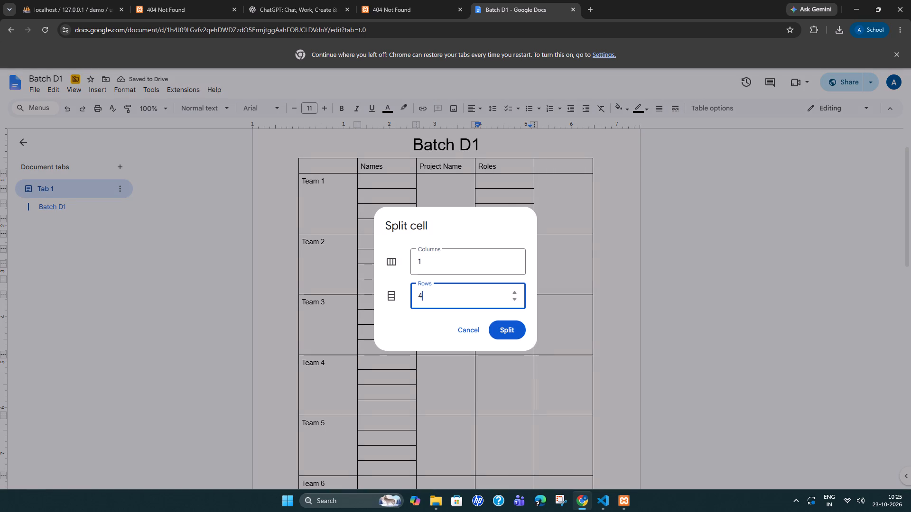
{"action": "key", "text": "Return"}
{"action": "left_click", "coordinate": [512, 329]}
Split the Roles cell for Team 4 into 1 column and 4 rows.
{"action": "right_click", "coordinate": [509, 381]}
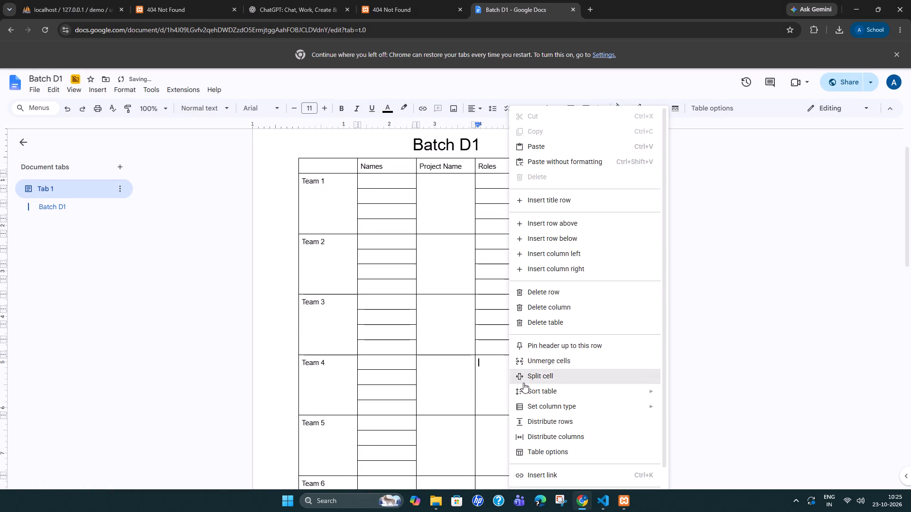
{"action": "left_click", "coordinate": [524, 375]}
{"action": "left_click", "coordinate": [436, 291]}
{"action": "key", "text": "BackSpace"}
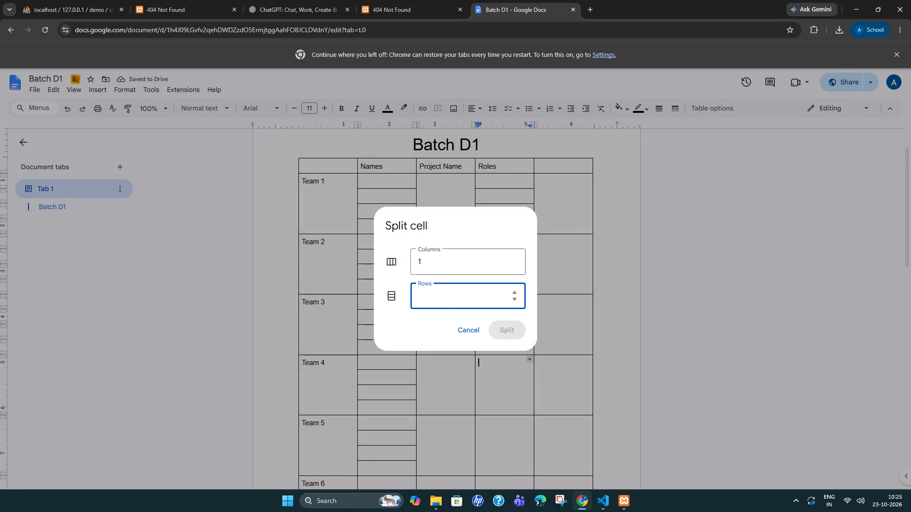
{"action": "key", "text": "4"}
{"action": "key", "text": "Return"}
{"action": "left_click", "coordinate": [520, 328]}
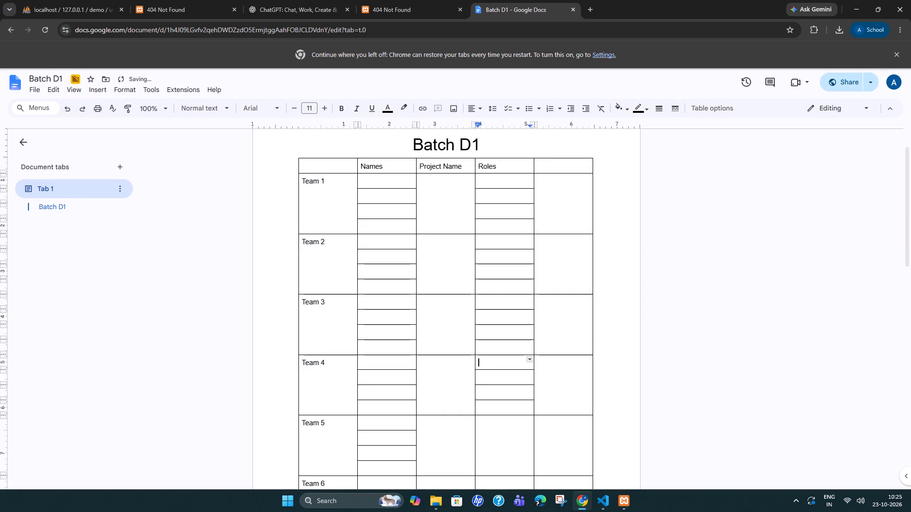
Split the Roles cell for Team 5 into 1 column and 4 rows.
{"action": "scroll", "coordinate": [508, 371], "scroll_direction": "down", "scroll_amount": 2}
{"action": "right_click", "coordinate": [507, 362]}
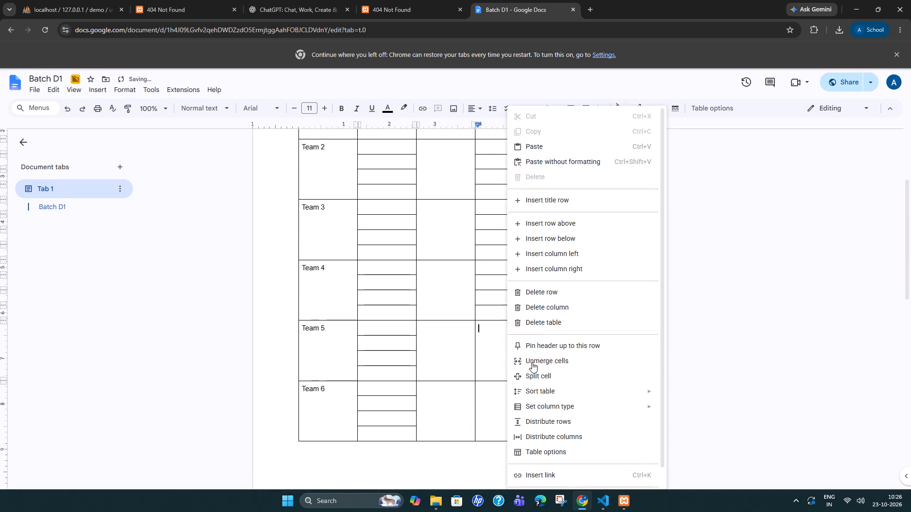
{"action": "left_click", "coordinate": [533, 377]}
{"action": "left_click", "coordinate": [425, 308]}
{"action": "left_click", "coordinate": [428, 298]}
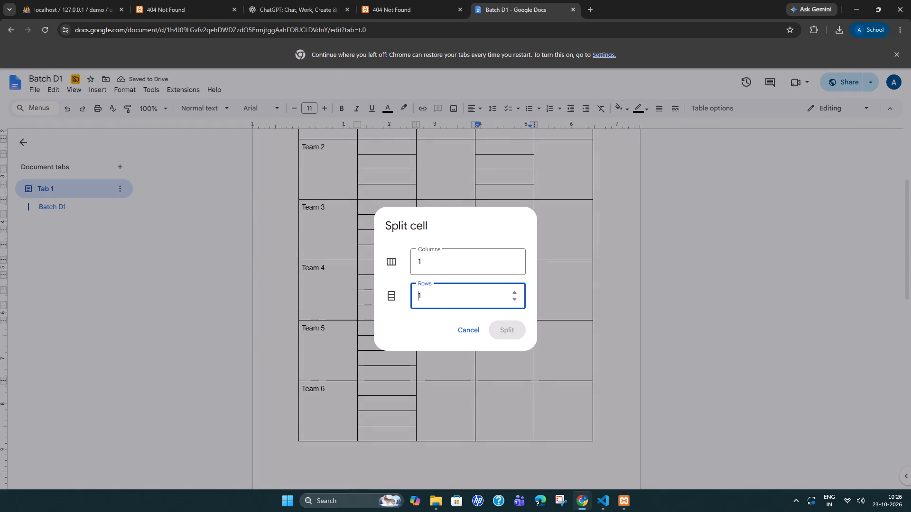
{"action": "key", "text": "BackSpace"}
{"action": "key", "text": "3"}
{"action": "key", "text": "BackSpace"}
{"action": "key", "text": "4"}
{"action": "key", "text": "Return"}
{"action": "left_click", "coordinate": [516, 336]}
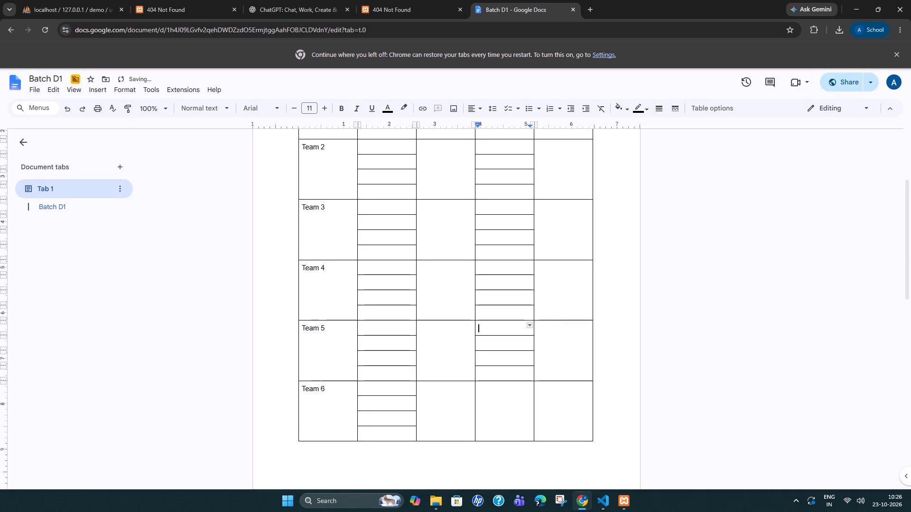
Split the Roles cell for Team 6 into 1 column and 4 rows.
{"action": "right_click", "coordinate": [504, 393]}
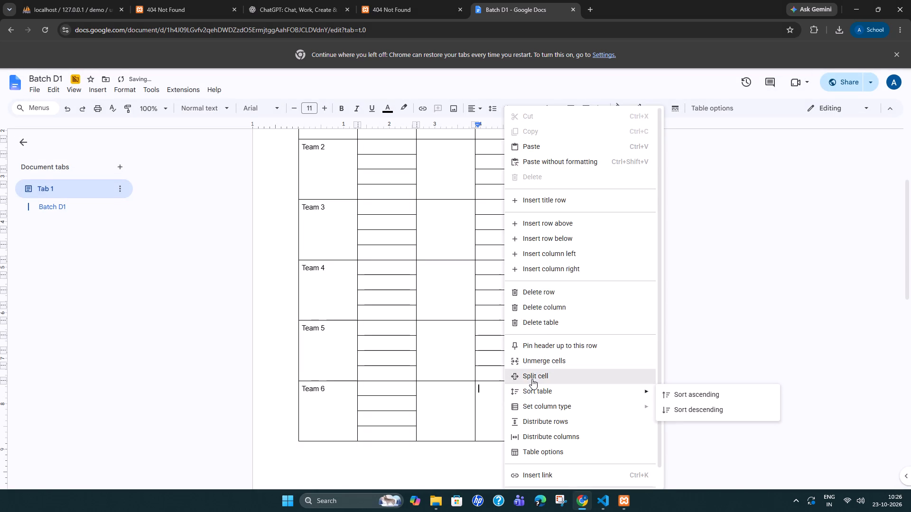
{"action": "left_click", "coordinate": [532, 379]}
{"action": "left_click", "coordinate": [430, 303]}
{"action": "left_click", "coordinate": [430, 299]}
{"action": "key", "text": "BackSpace"}
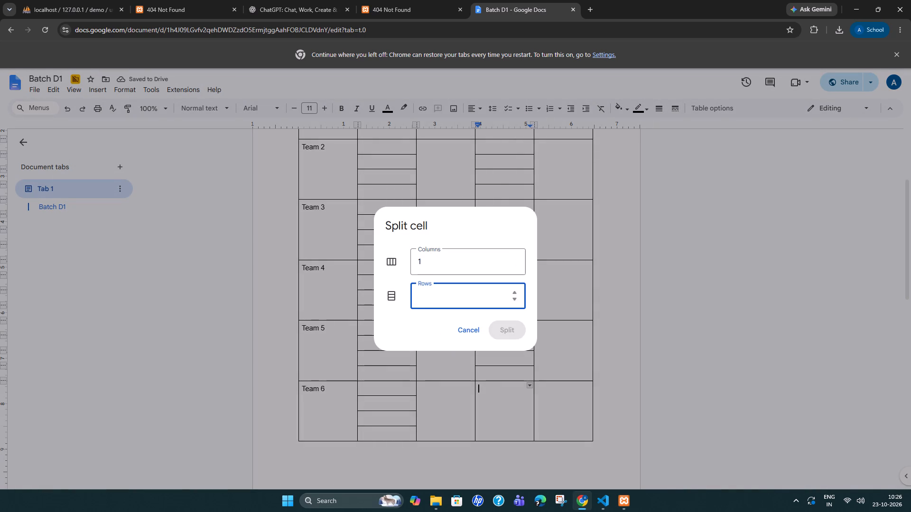
{"action": "key", "text": "4"}
{"action": "key", "text": "Return"}
{"action": "left_click", "coordinate": [494, 329]}
Split the Roles cell for Team 7 into 1 column and 4 rows.
{"action": "scroll", "coordinate": [530, 342], "scroll_direction": "down", "scroll_amount": 6}
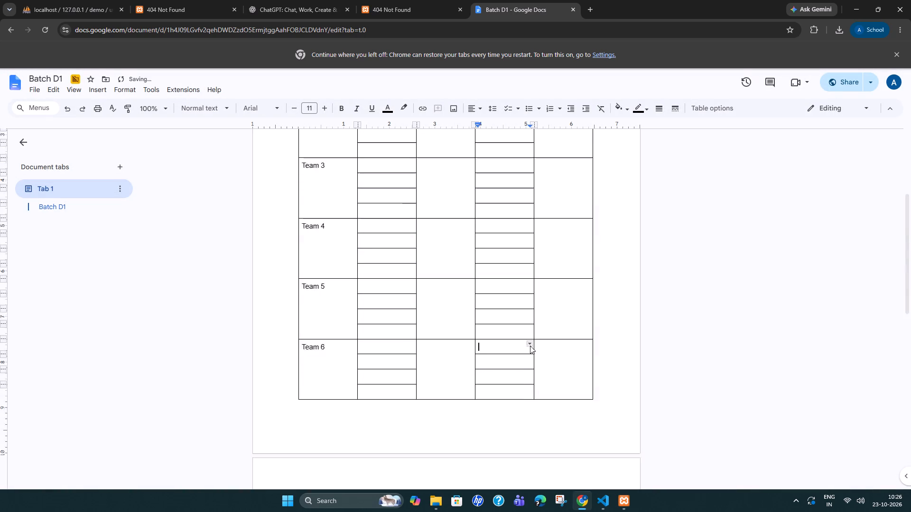
{"action": "right_click", "coordinate": [503, 303]}
{"action": "left_click", "coordinate": [545, 358]}
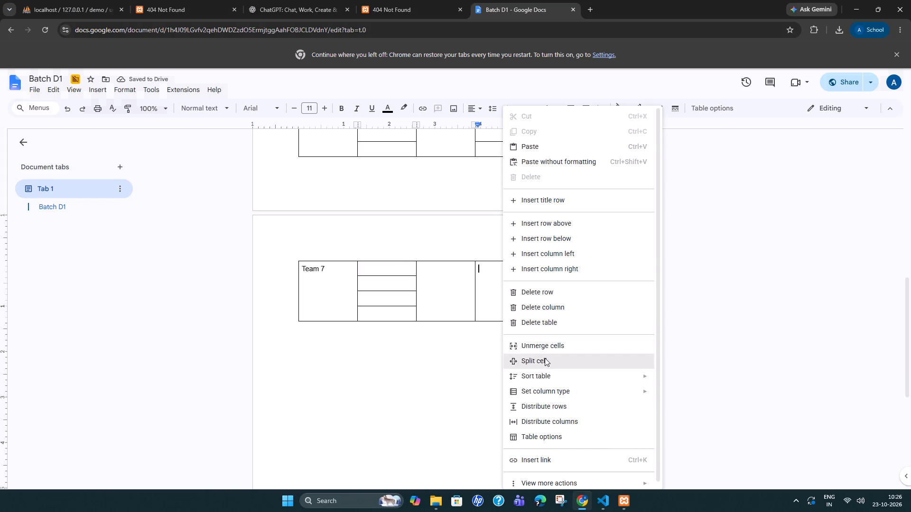
{"action": "left_click", "coordinate": [447, 292]}
{"action": "key", "text": "BackSpace"}
{"action": "key", "text": "4"}
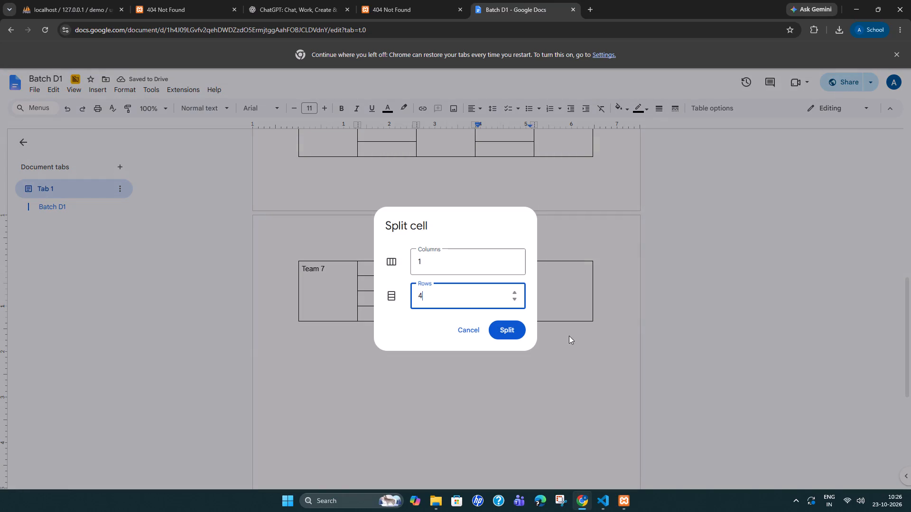
{"action": "left_click", "coordinate": [499, 322]}
Open the sharing settings of the Batch D1 document.
{"action": "left_click", "coordinate": [842, 88]}
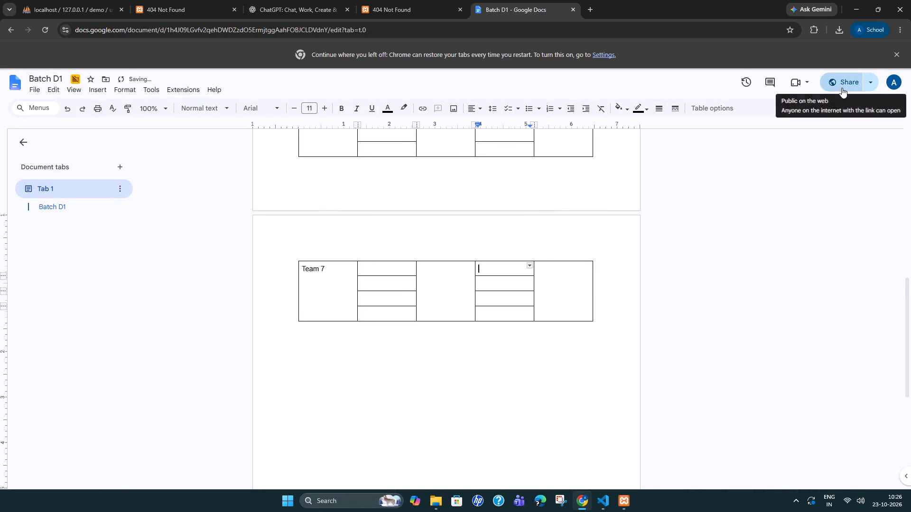
{"action": "scroll", "coordinate": [791, 317], "scroll_direction": "up", "scroll_amount": 6}
{"action": "left_click", "coordinate": [755, 316]}
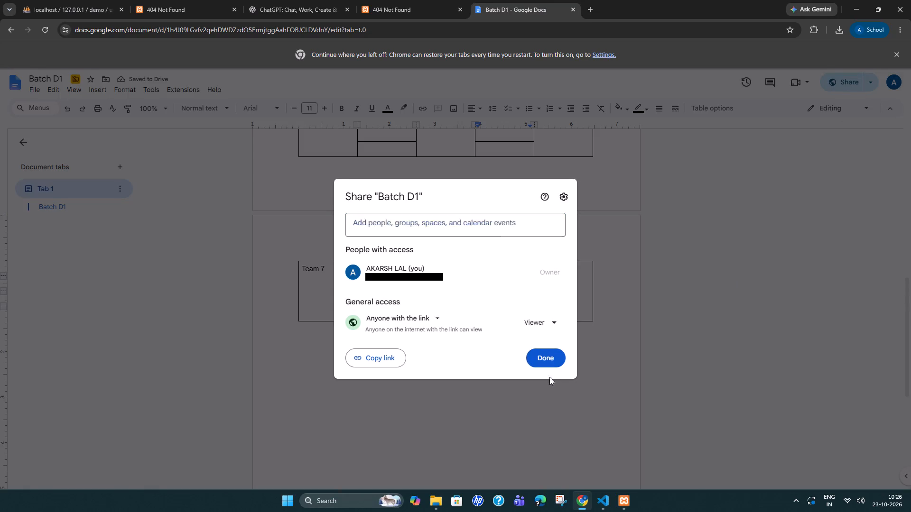
Set the Batch D1 document's general access so that anyone with the link is an Editor.
{"action": "scroll", "coordinate": [645, 339], "scroll_direction": "up", "scroll_amount": 20}
{"action": "scroll", "coordinate": [645, 339], "scroll_direction": "up", "scroll_amount": 8}
{"action": "middle_click", "coordinate": [645, 339]}
{"action": "scroll", "coordinate": [579, 272], "scroll_direction": "up", "scroll_amount": 8}
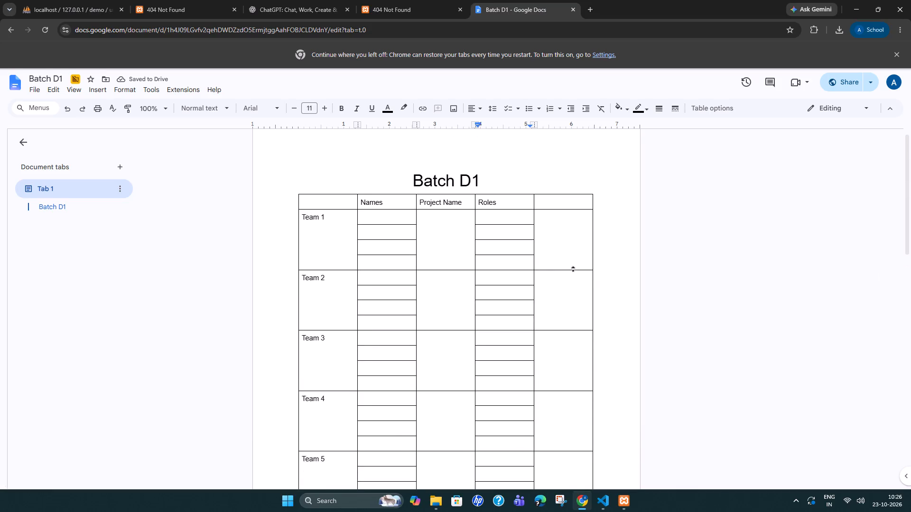
{"action": "left_click", "coordinate": [848, 91]}
{"action": "left_click", "coordinate": [844, 88]}
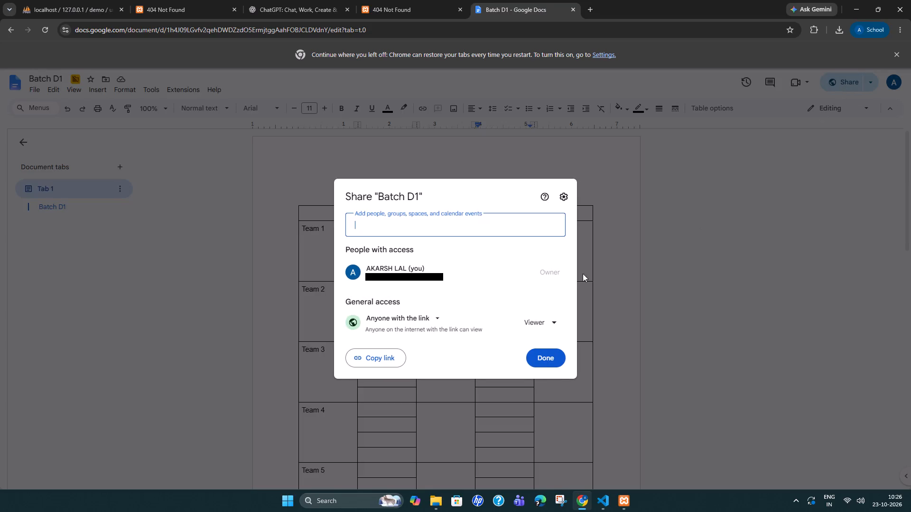
{"action": "left_click", "coordinate": [530, 320]}
{"action": "left_click", "coordinate": [504, 400]}
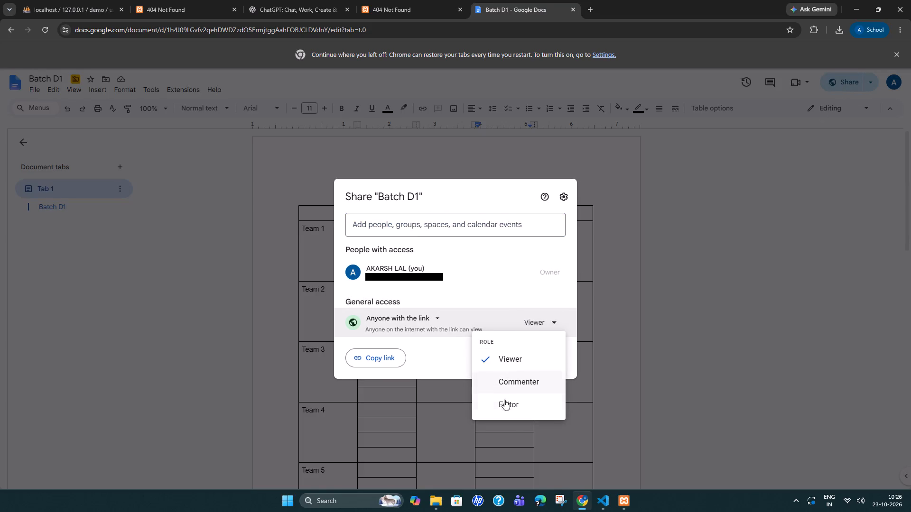
Copy the sharing link of the Batch D1 document.
{"action": "left_click", "coordinate": [383, 360]}
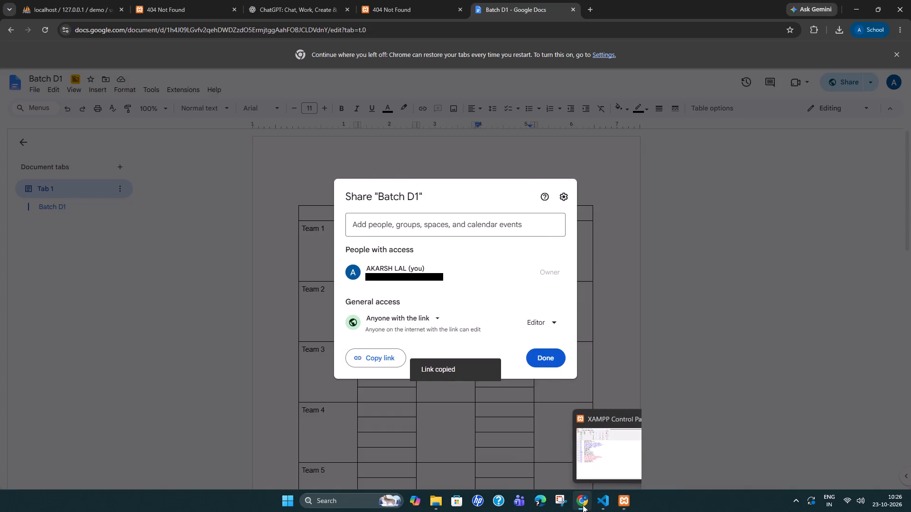
{"action": "left_click", "coordinate": [590, 441]}
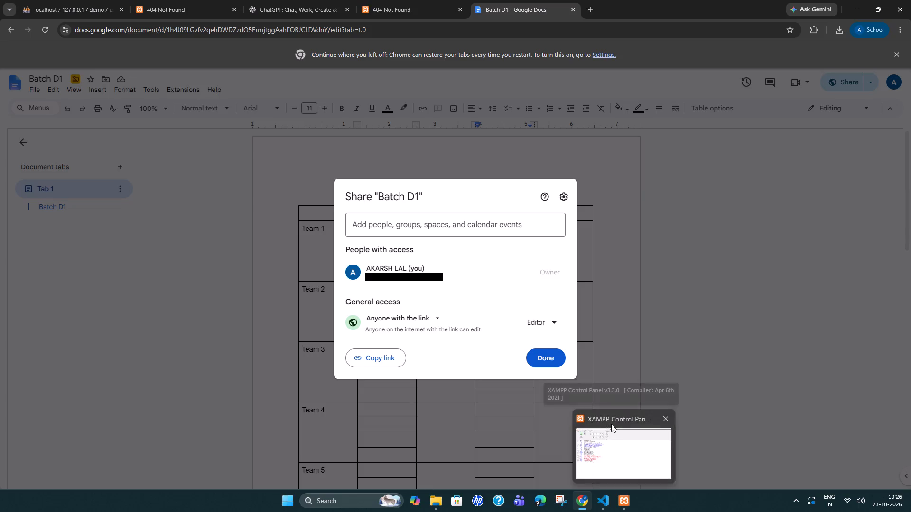
Look up WhatsApp in a new browser tab.
{"action": "left_click", "coordinate": [595, 10]}
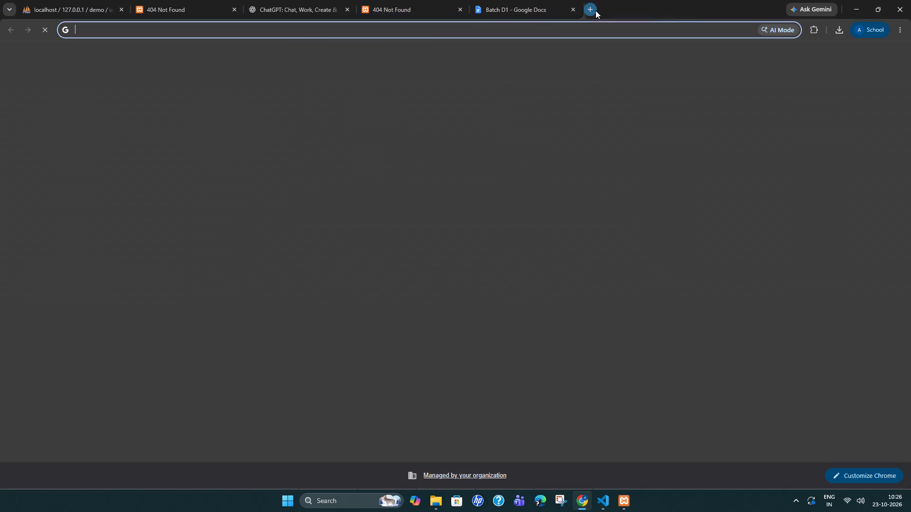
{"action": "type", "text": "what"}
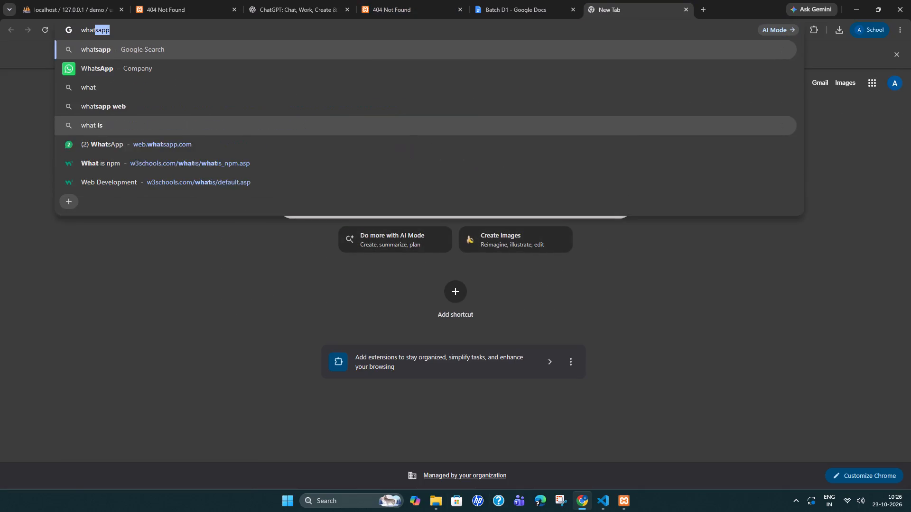
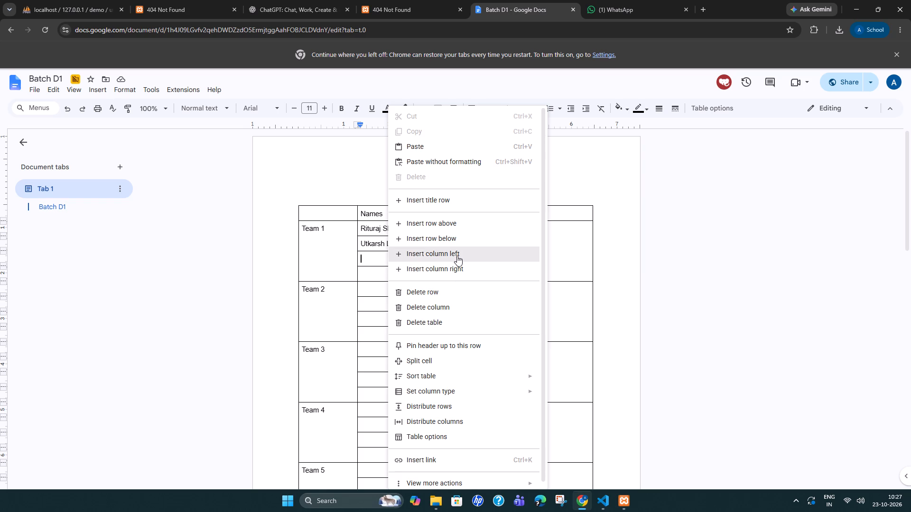
Insert an empty column before the Names column, between it and the team labels, in the Batch D1 table.
{"action": "left_click", "coordinate": [457, 254]}
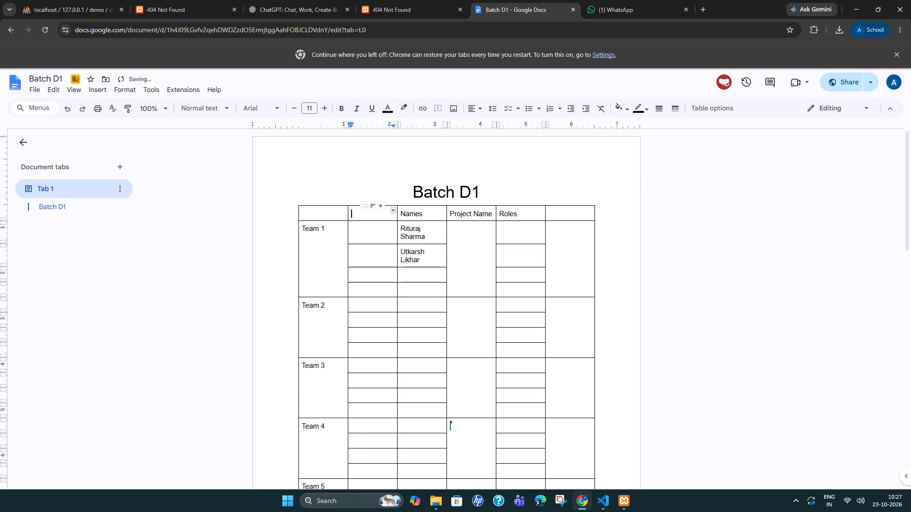
Label the empty header cell before Names as ID.
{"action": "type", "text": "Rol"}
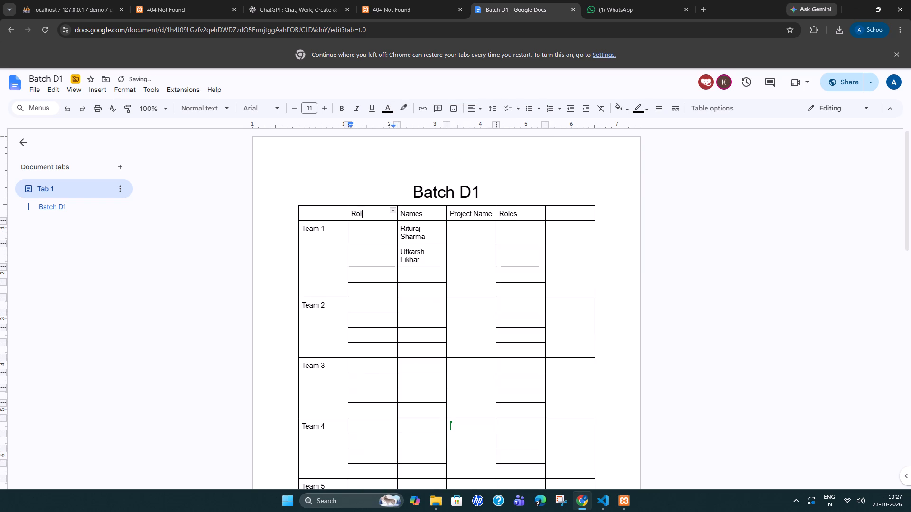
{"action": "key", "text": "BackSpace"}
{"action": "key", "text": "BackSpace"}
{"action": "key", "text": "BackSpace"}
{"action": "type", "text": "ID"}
{"action": "left_click", "coordinate": [740, 318]}
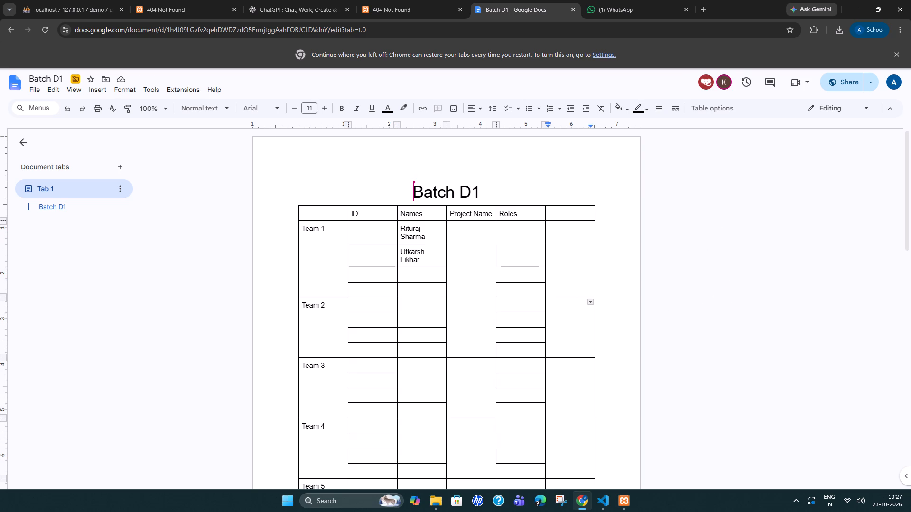
Delete the empty last column after Roles from the team table.
{"action": "right_click", "coordinate": [564, 291]}
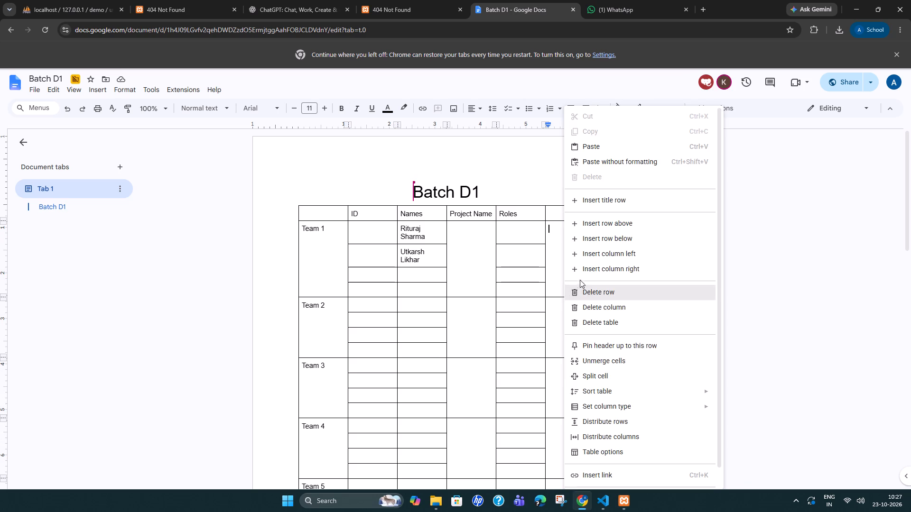
{"action": "left_click", "coordinate": [625, 308]}
{"action": "left_click", "coordinate": [707, 302]}
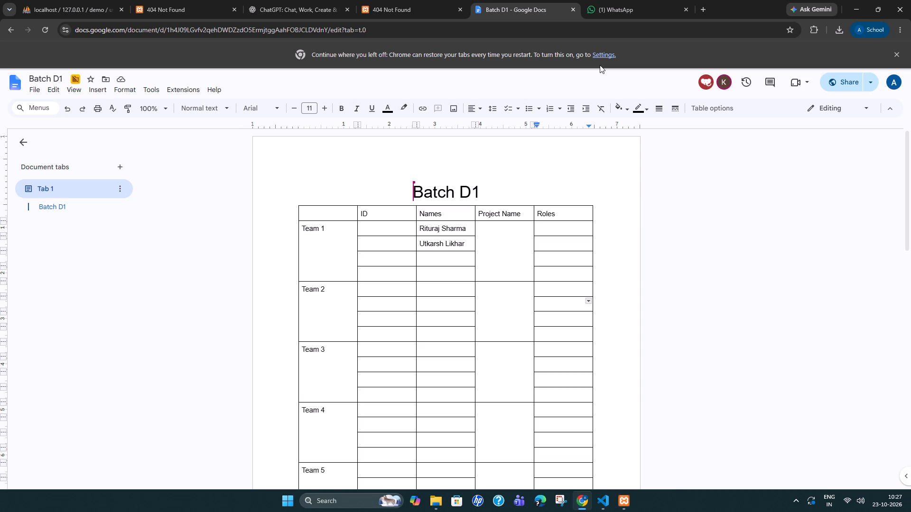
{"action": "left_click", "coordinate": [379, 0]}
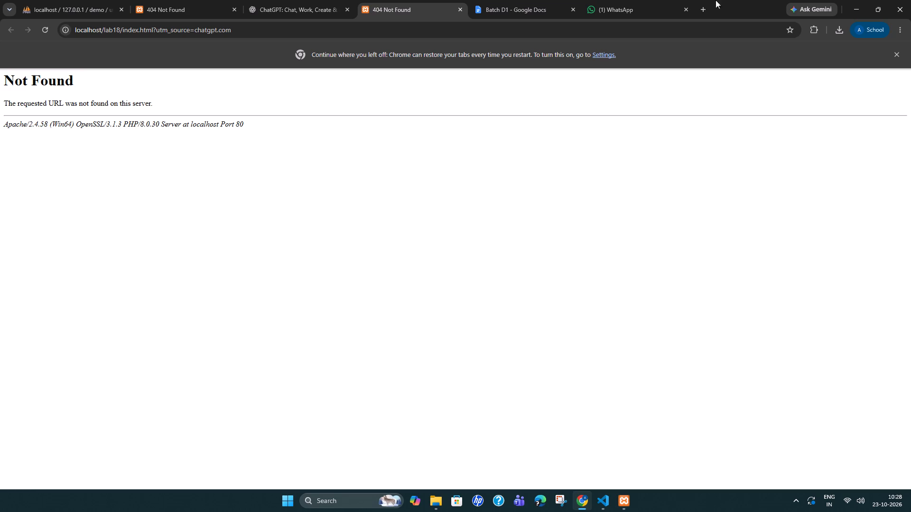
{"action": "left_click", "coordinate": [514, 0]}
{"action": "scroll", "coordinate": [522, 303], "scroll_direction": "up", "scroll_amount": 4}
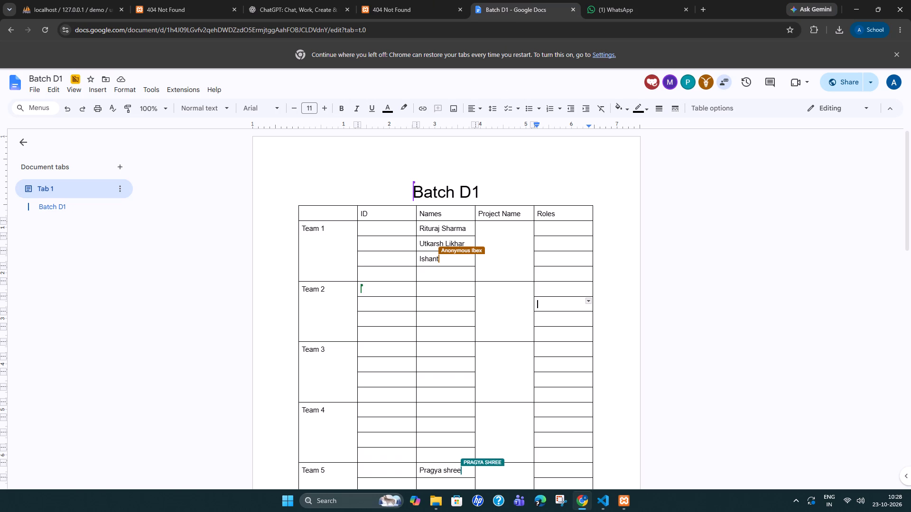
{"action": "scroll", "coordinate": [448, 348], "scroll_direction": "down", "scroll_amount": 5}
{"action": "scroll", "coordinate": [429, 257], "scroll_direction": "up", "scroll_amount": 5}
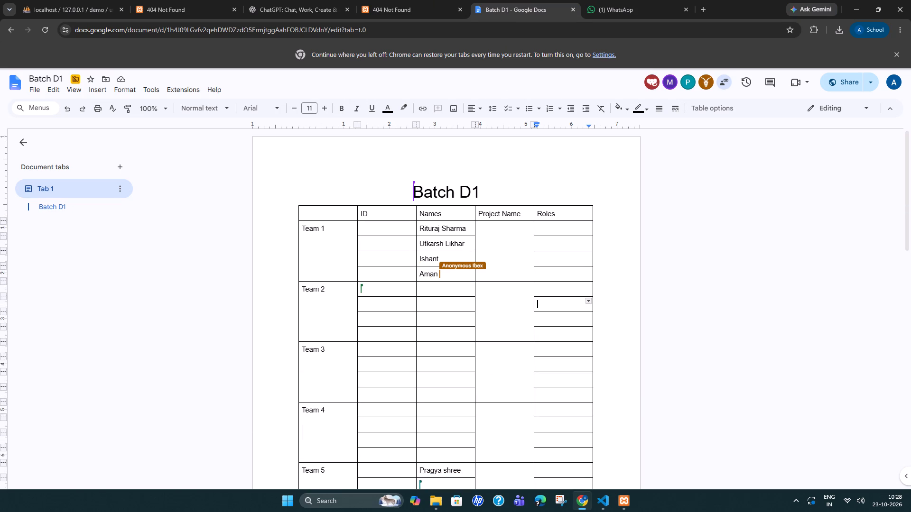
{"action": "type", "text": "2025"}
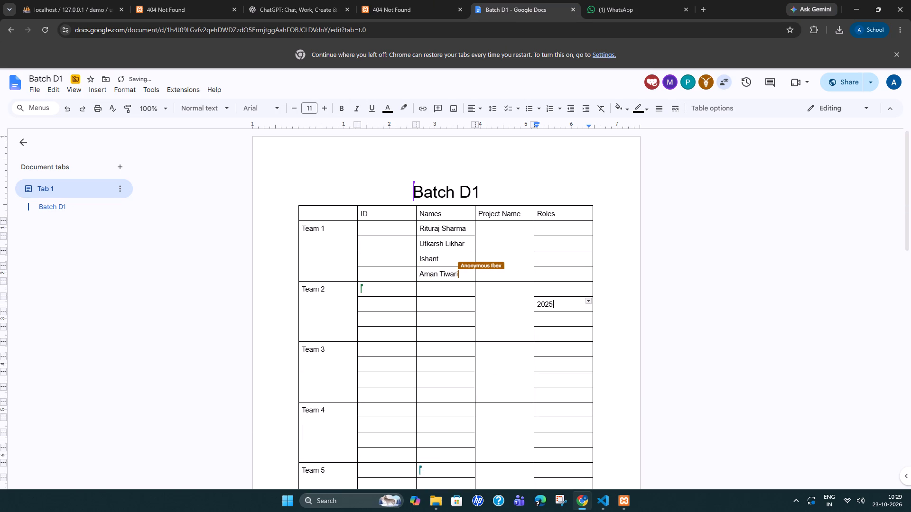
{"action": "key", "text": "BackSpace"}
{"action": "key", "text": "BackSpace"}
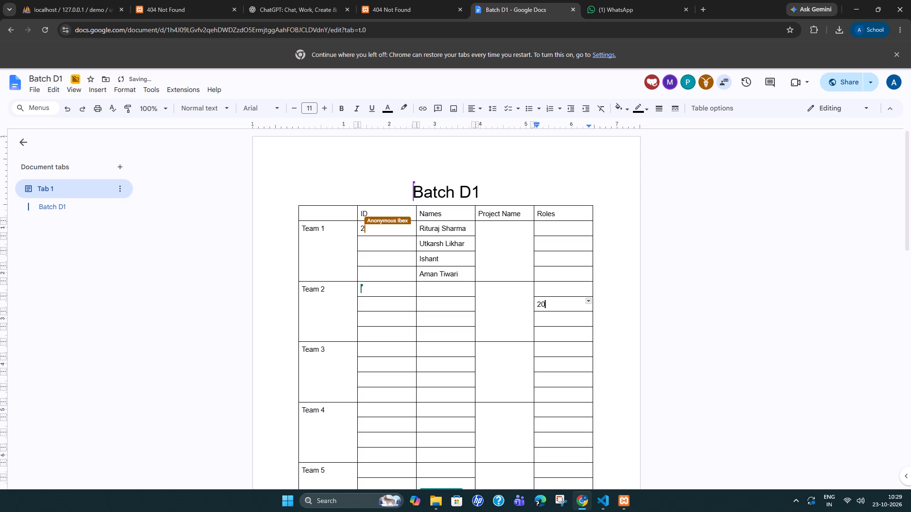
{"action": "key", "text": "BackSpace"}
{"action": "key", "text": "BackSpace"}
Fill the four ID cells of Team 2 with the members' consecutive student IDs, one per row.
{"action": "left_click", "coordinate": [372, 293]}
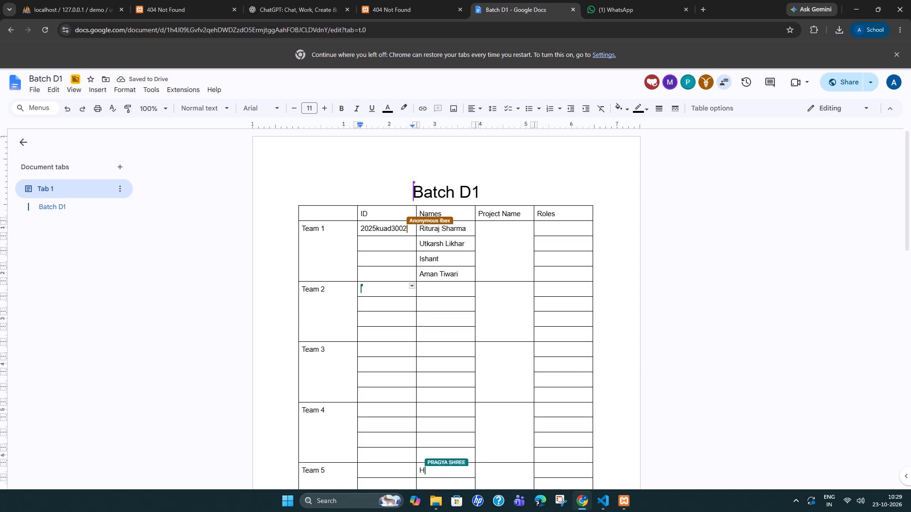
{"action": "left_click", "coordinate": [377, 291]}
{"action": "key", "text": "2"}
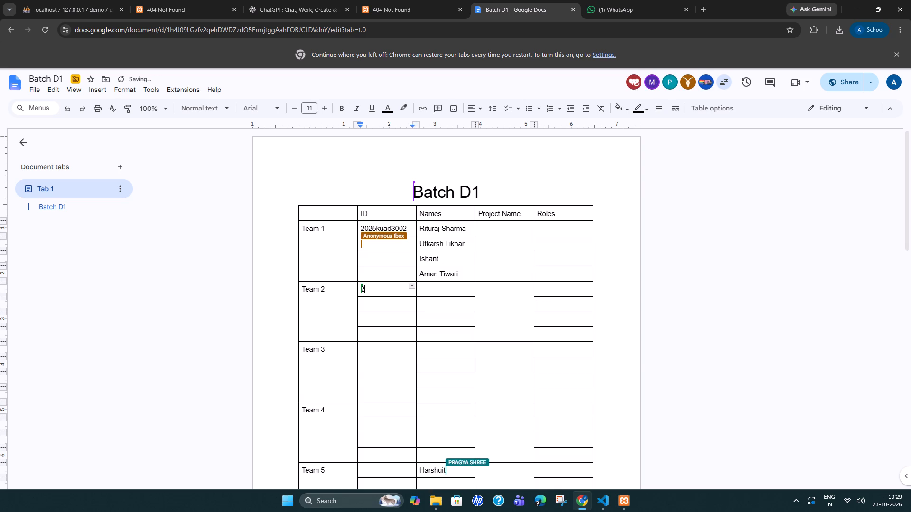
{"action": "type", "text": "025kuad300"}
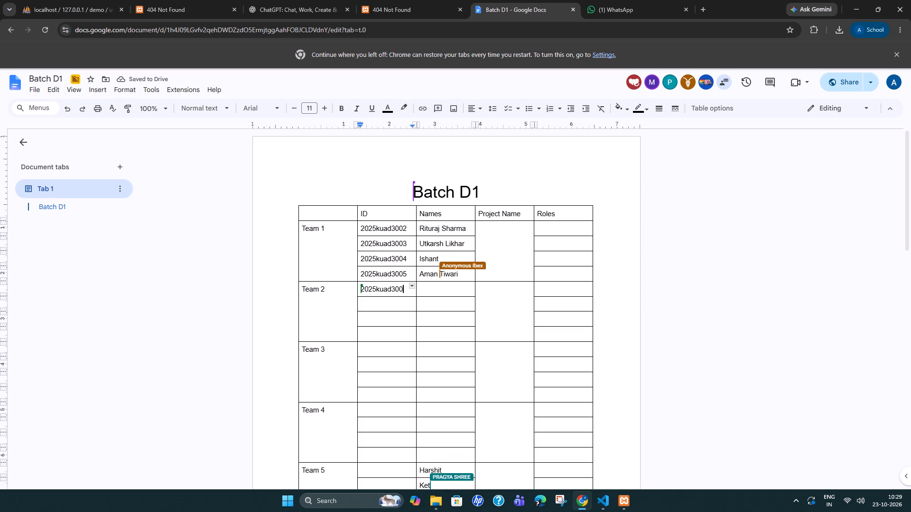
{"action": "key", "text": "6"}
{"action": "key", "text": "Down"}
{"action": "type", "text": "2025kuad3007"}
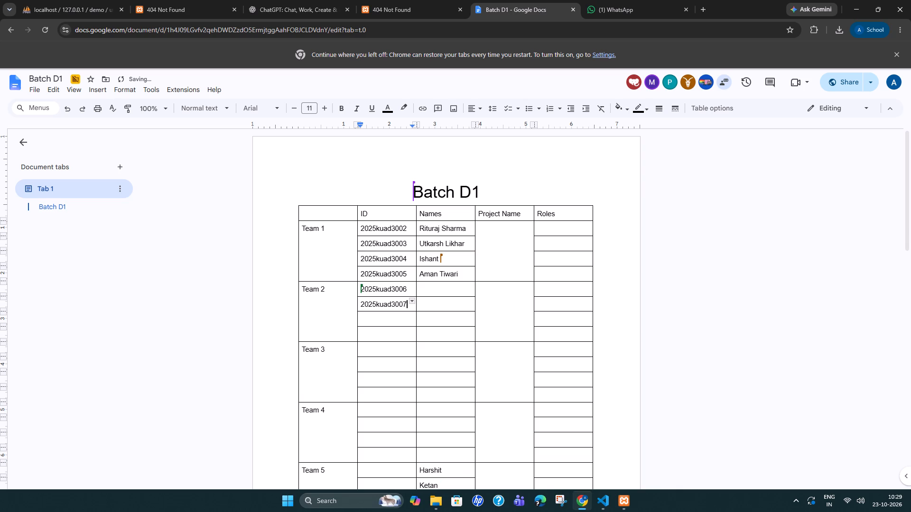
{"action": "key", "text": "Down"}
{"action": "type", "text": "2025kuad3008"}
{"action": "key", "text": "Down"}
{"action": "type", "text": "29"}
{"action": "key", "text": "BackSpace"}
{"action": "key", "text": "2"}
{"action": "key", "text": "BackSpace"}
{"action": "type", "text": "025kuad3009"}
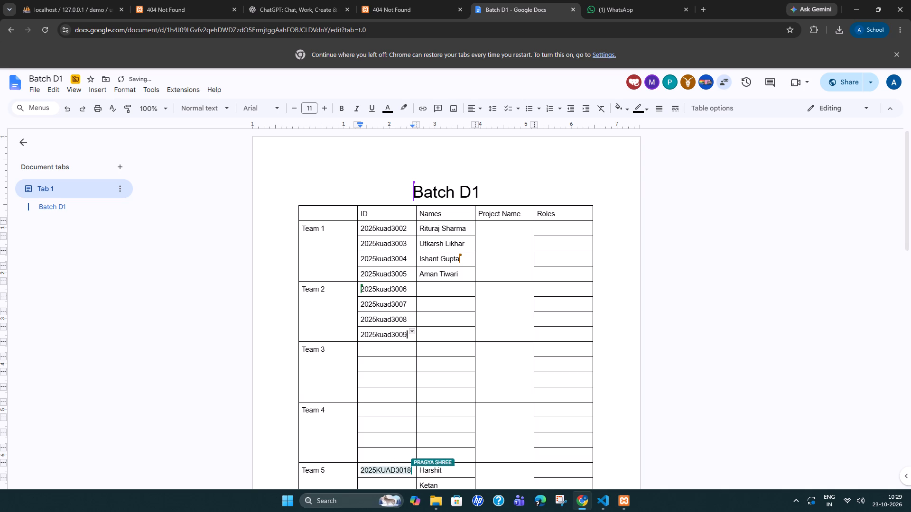
Enter the member's full name in the Names cell of Team 2's fourth row.
{"action": "left_click", "coordinate": [444, 332]}
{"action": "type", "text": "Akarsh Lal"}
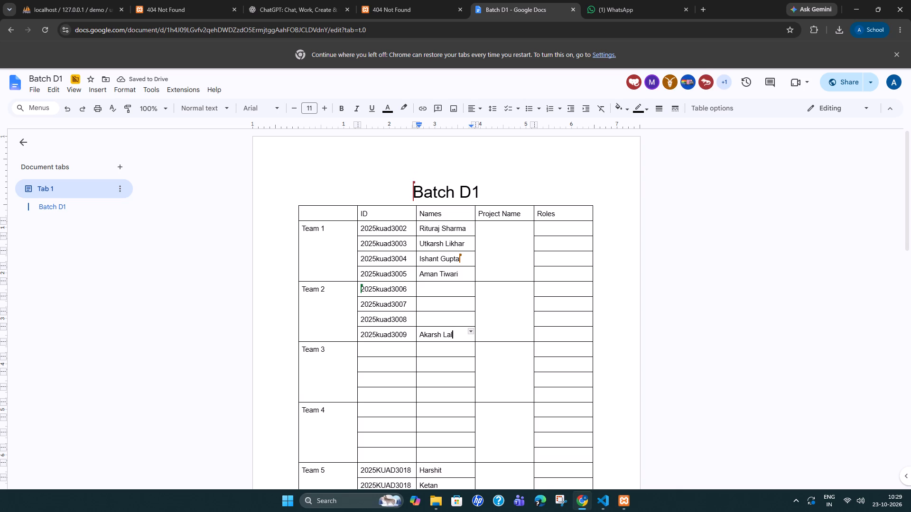
{"action": "scroll", "coordinate": [910, 508], "scroll_direction": "up", "scroll_amount": 1}
{"action": "left_click", "coordinate": [765, 347]}
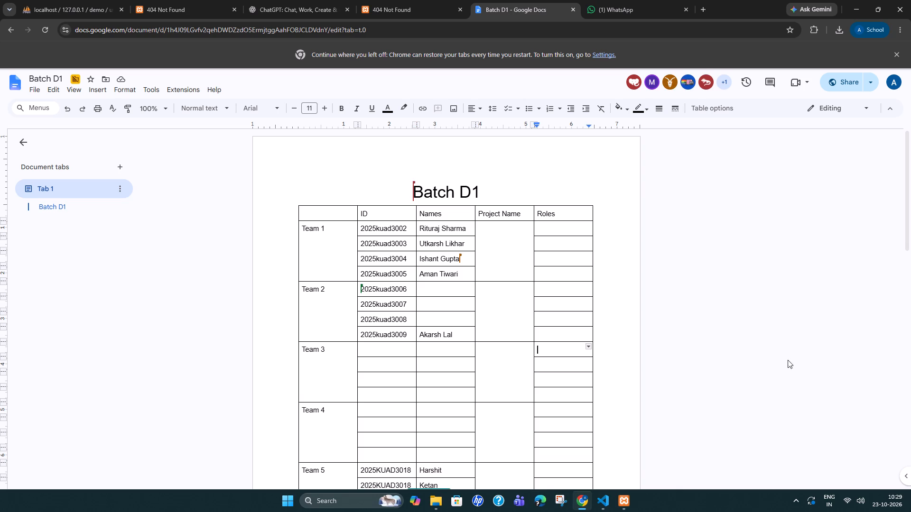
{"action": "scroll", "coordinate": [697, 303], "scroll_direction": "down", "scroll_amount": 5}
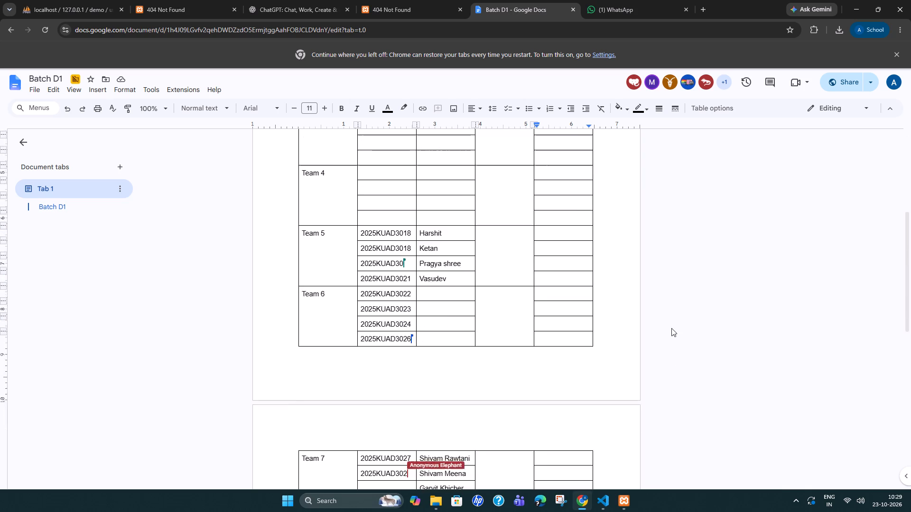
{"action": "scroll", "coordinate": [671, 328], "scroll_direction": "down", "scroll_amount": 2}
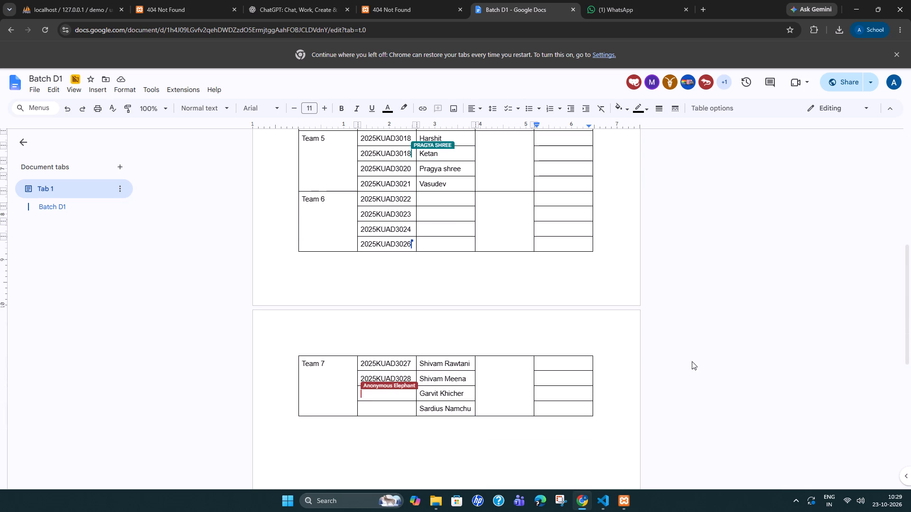
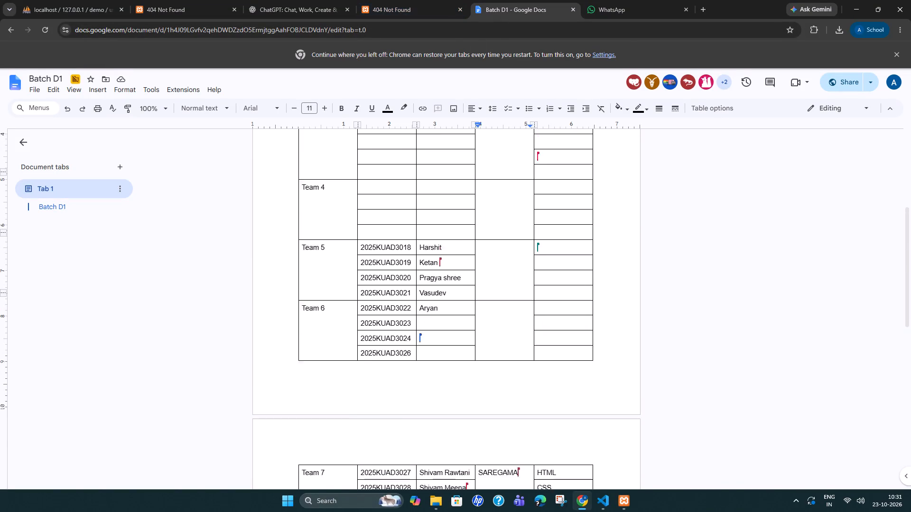
Label the empty first header cell of the team table, above Team 1, as Teams.
{"action": "scroll", "coordinate": [478, 195], "scroll_direction": "up", "scroll_amount": 3}
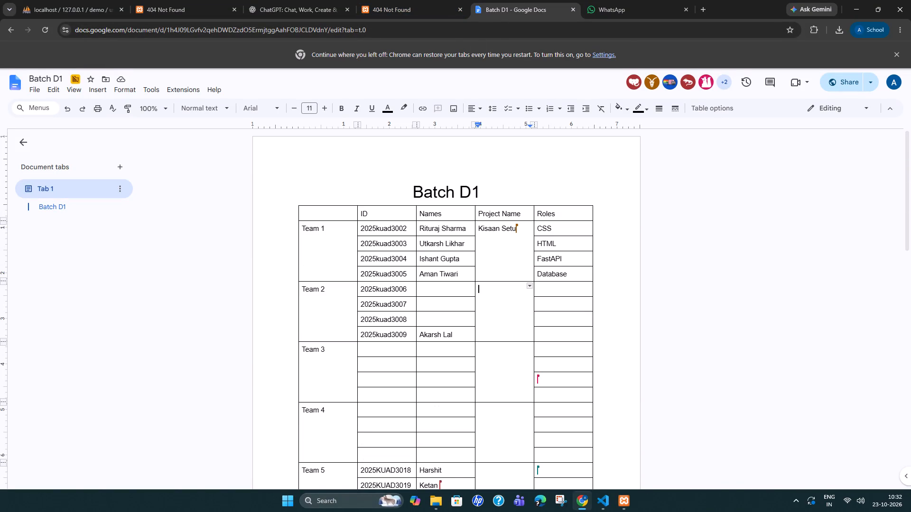
{"action": "scroll", "coordinate": [488, 283], "scroll_direction": "down", "scroll_amount": 3}
{"action": "scroll", "coordinate": [488, 286], "scroll_direction": "up", "scroll_amount": 4}
{"action": "left_click", "coordinate": [665, 291]}
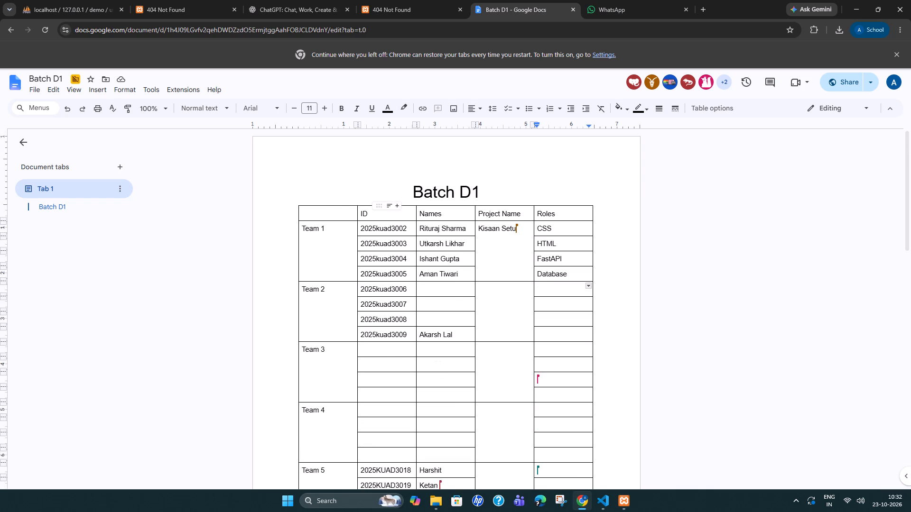
{"action": "left_click", "coordinate": [316, 218]}
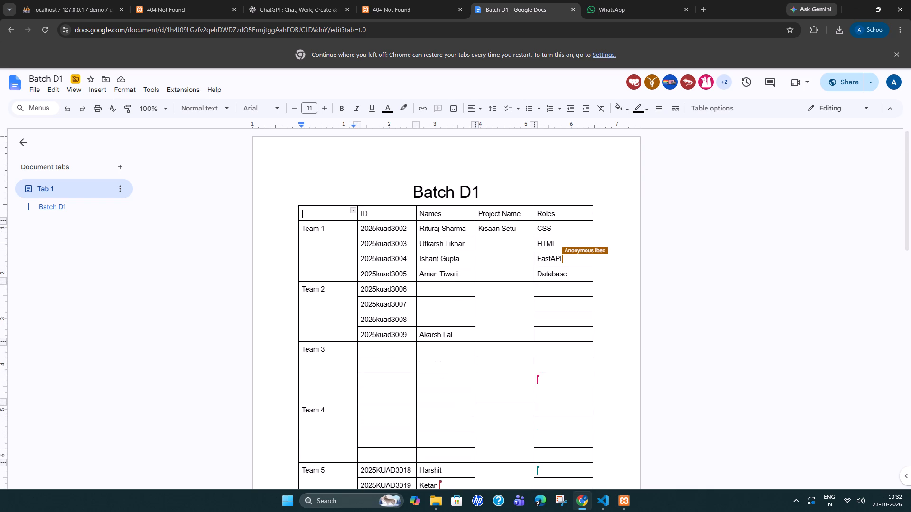
{"action": "type", "text": "Teams"}
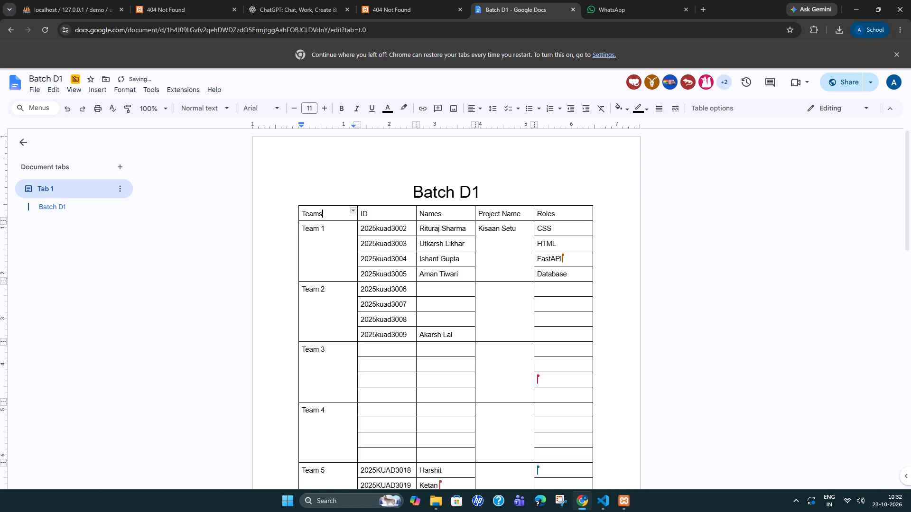
{"action": "left_click", "coordinate": [756, 270]}
Make the whole header row of the team table bold, from Teams through Roles.
{"action": "left_click_drag", "start_coordinate": [566, 212], "coordinate": [341, 210]}
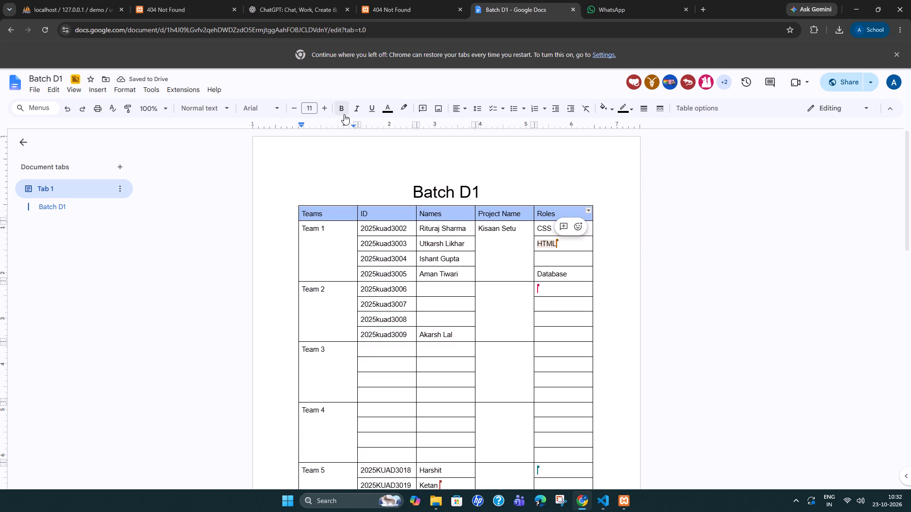
{"action": "left_click", "coordinate": [344, 114]}
{"action": "left_click", "coordinate": [822, 342]}
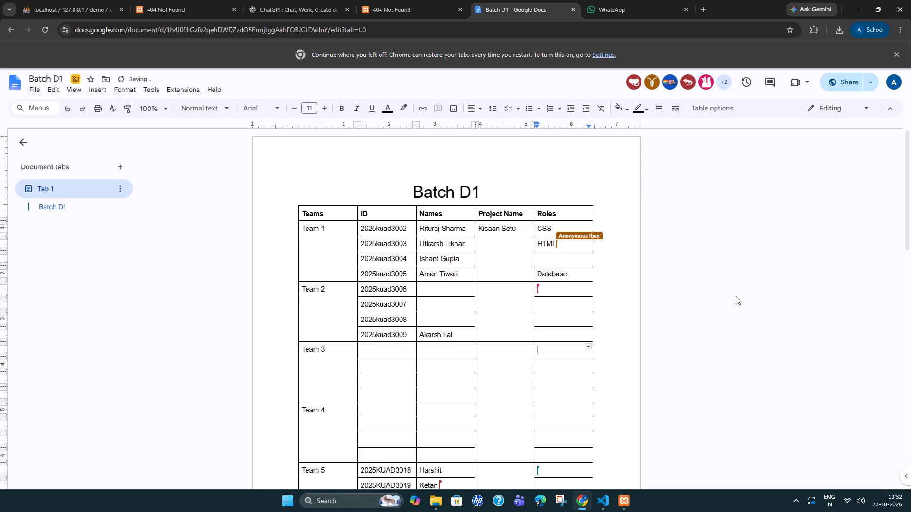
{"action": "left_click", "coordinate": [733, 291]}
Check the team table from Team 1 to Team 7 for the IDs, names, project names and roles that collaborators are entering.
{"action": "scroll", "coordinate": [733, 291], "scroll_direction": "down", "scroll_amount": 9}
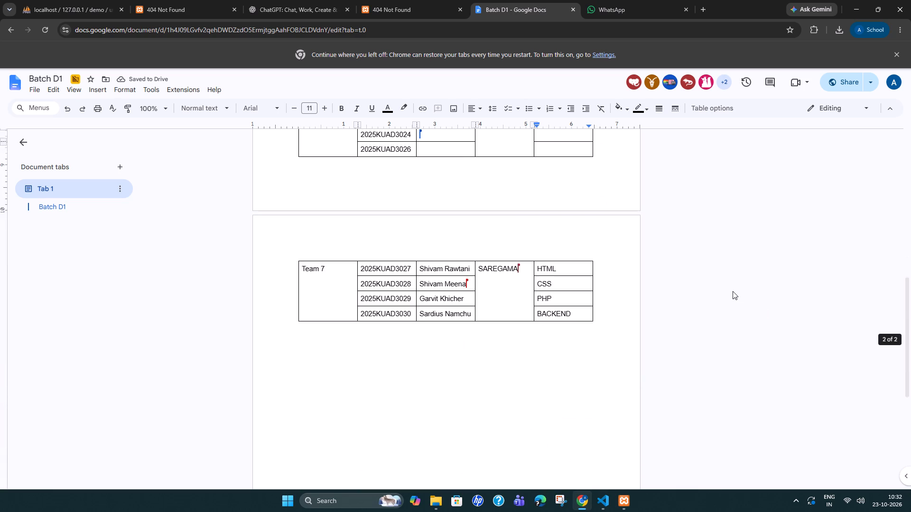
{"action": "scroll", "coordinate": [733, 291], "scroll_direction": "down", "scroll_amount": 1}
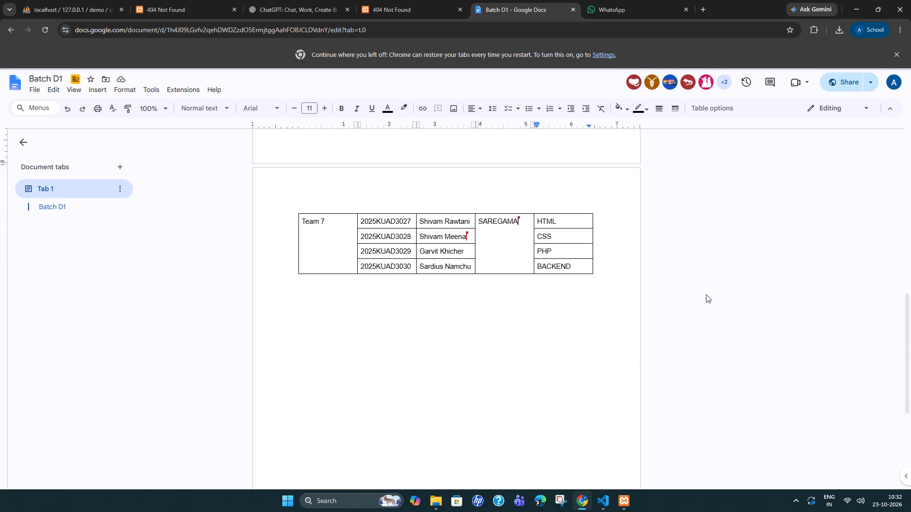
{"action": "scroll", "coordinate": [706, 294], "scroll_direction": "up", "scroll_amount": 9}
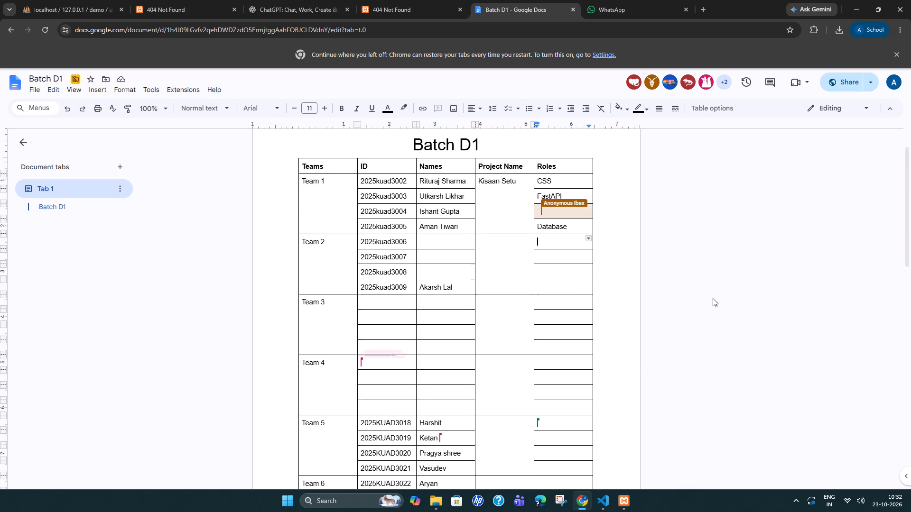
{"action": "scroll", "coordinate": [612, 303], "scroll_direction": "down", "scroll_amount": 8}
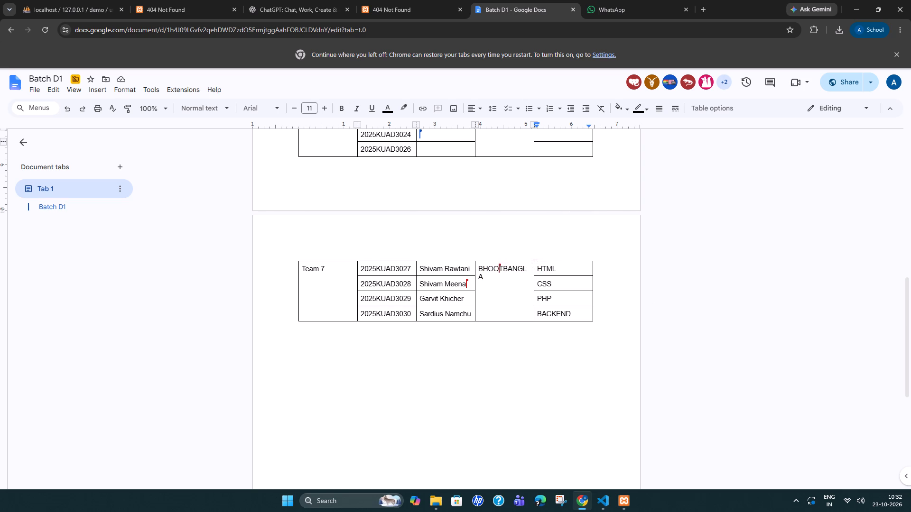
{"action": "scroll", "coordinate": [526, 309], "scroll_direction": "up", "scroll_amount": 4}
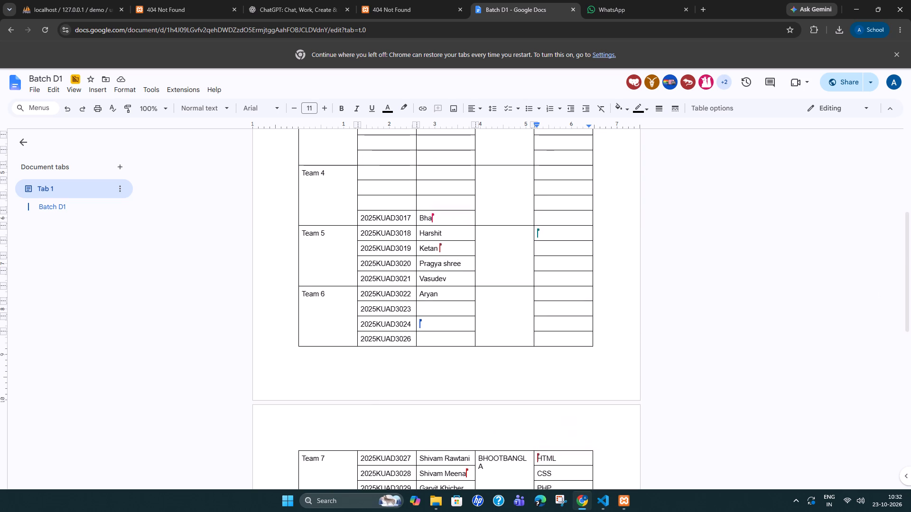
{"action": "scroll", "coordinate": [524, 309], "scroll_direction": "up", "scroll_amount": 4}
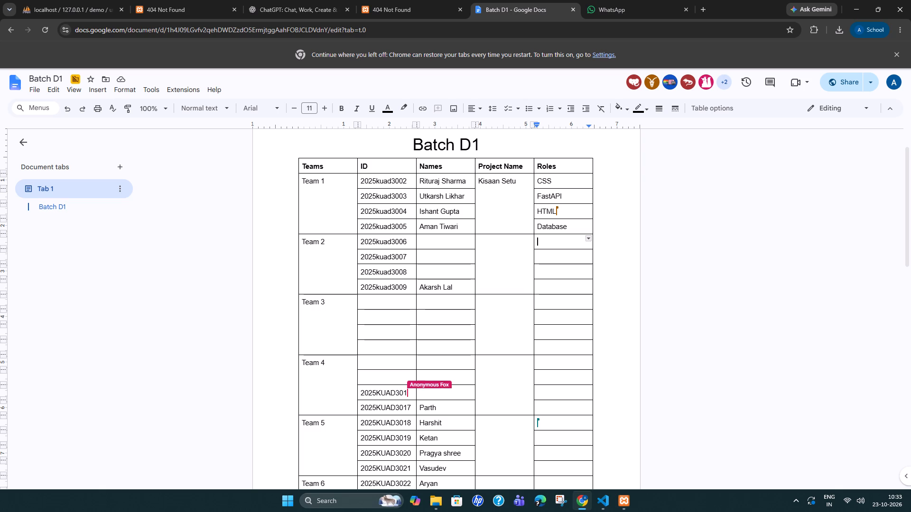
{"action": "scroll", "coordinate": [443, 324], "scroll_direction": "down", "scroll_amount": 7}
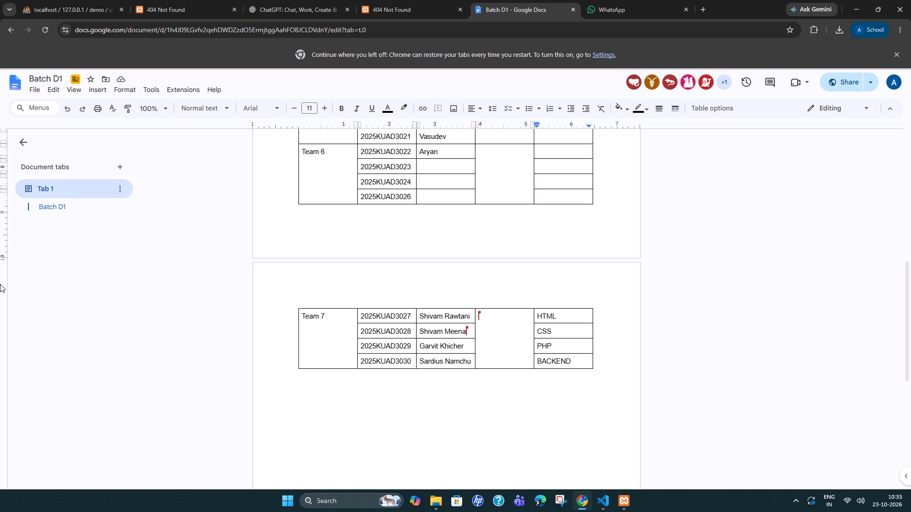
{"action": "scroll", "coordinate": [0, 285], "scroll_direction": "up", "scroll_amount": 6}
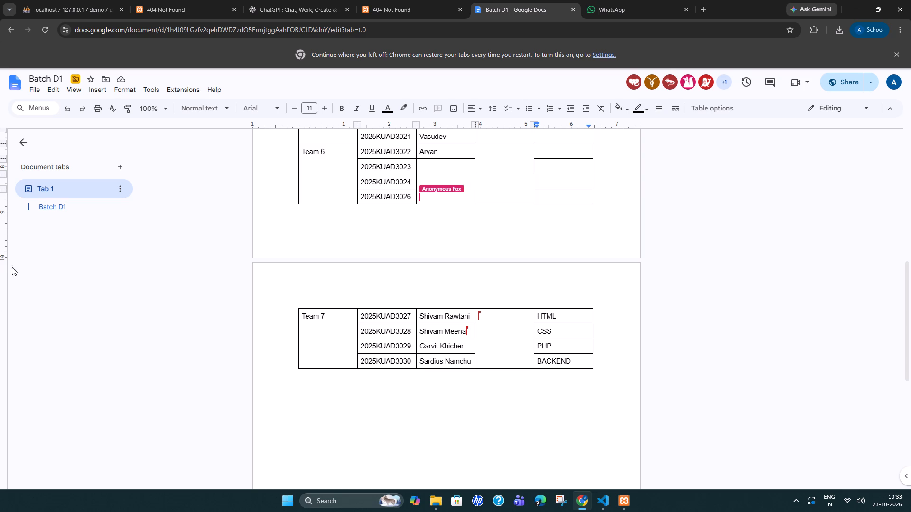
{"action": "scroll", "coordinate": [373, 281], "scroll_direction": "up", "scroll_amount": 8}
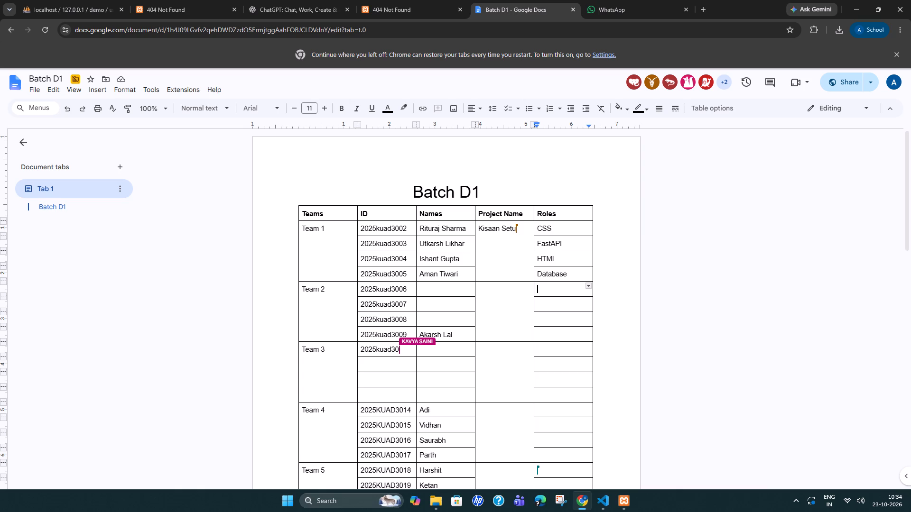
{"action": "scroll", "coordinate": [341, 328], "scroll_direction": "down", "scroll_amount": 2}
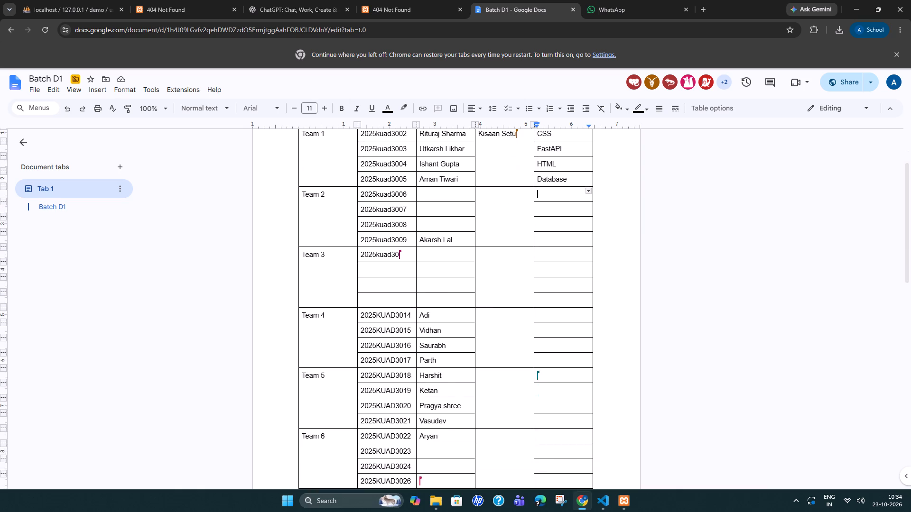
{"action": "scroll", "coordinate": [341, 328], "scroll_direction": "down", "scroll_amount": 6}
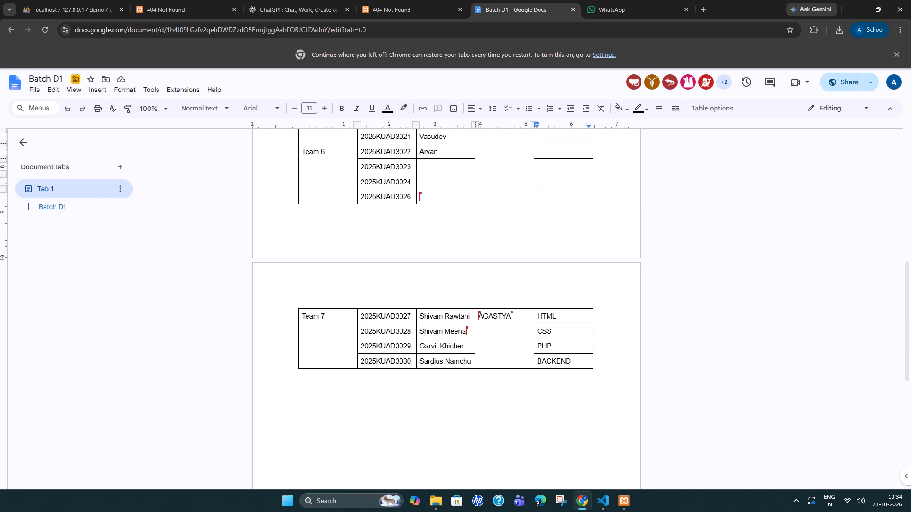
{"action": "scroll", "coordinate": [341, 328], "scroll_direction": "up", "scroll_amount": 3}
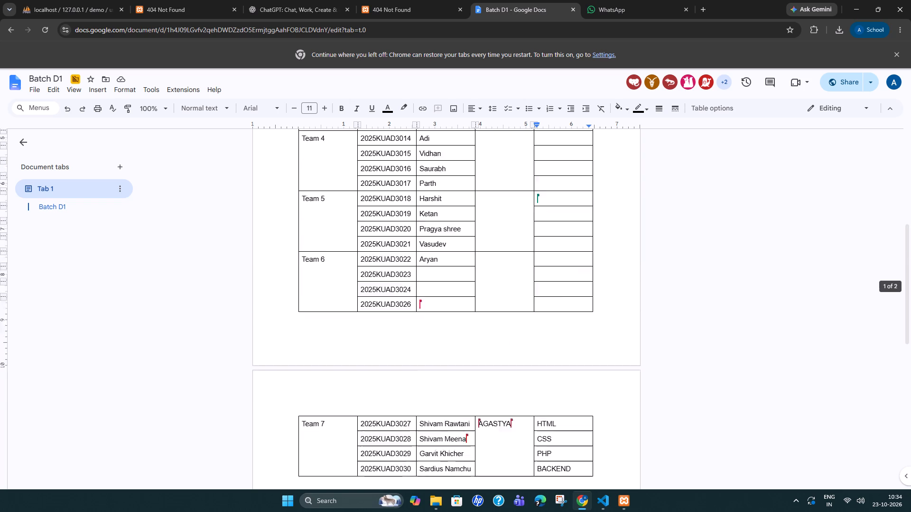
{"action": "scroll", "coordinate": [341, 328], "scroll_direction": "up", "scroll_amount": 4}
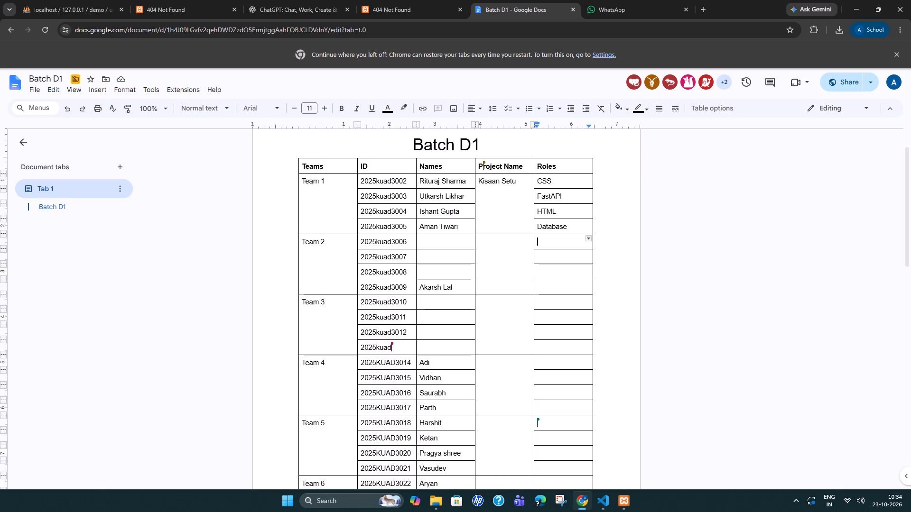
{"action": "scroll", "coordinate": [428, 349], "scroll_direction": "down", "scroll_amount": 2}
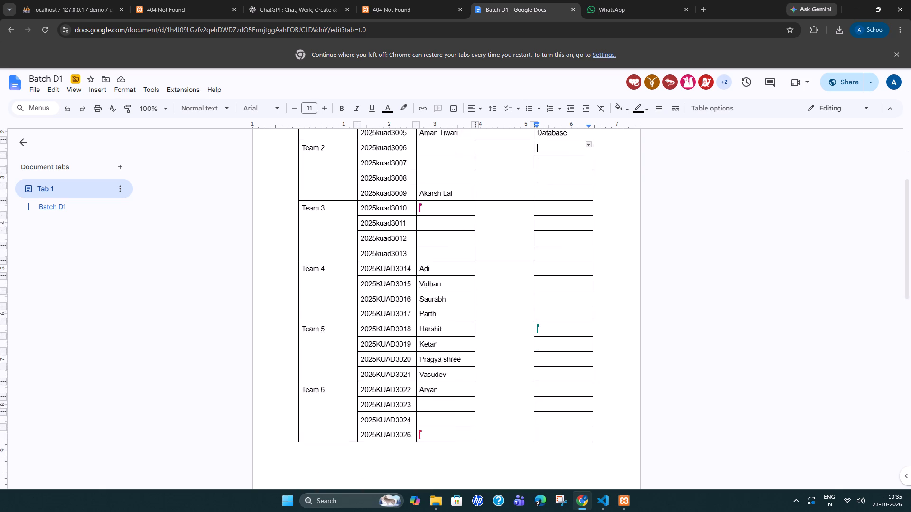
{"action": "scroll", "coordinate": [428, 349], "scroll_direction": "down", "scroll_amount": 7}
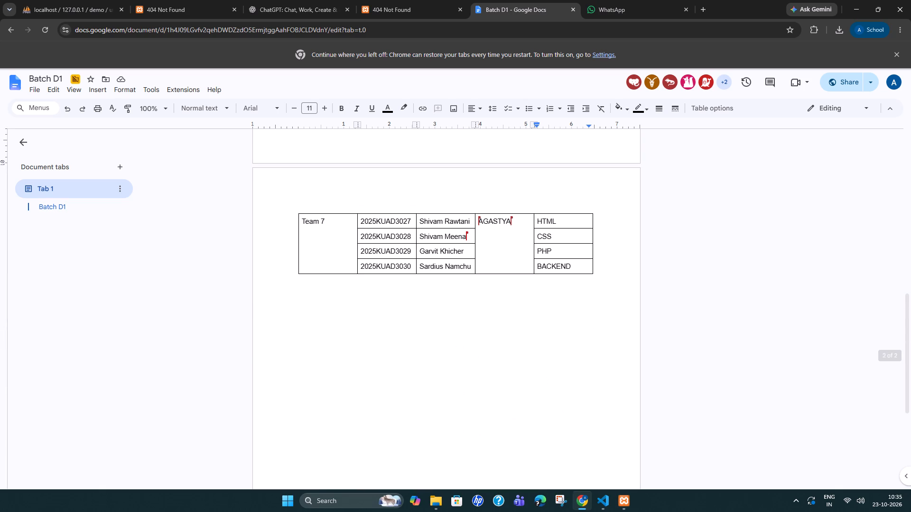
{"action": "scroll", "coordinate": [420, 346], "scroll_direction": "up", "scroll_amount": 7}
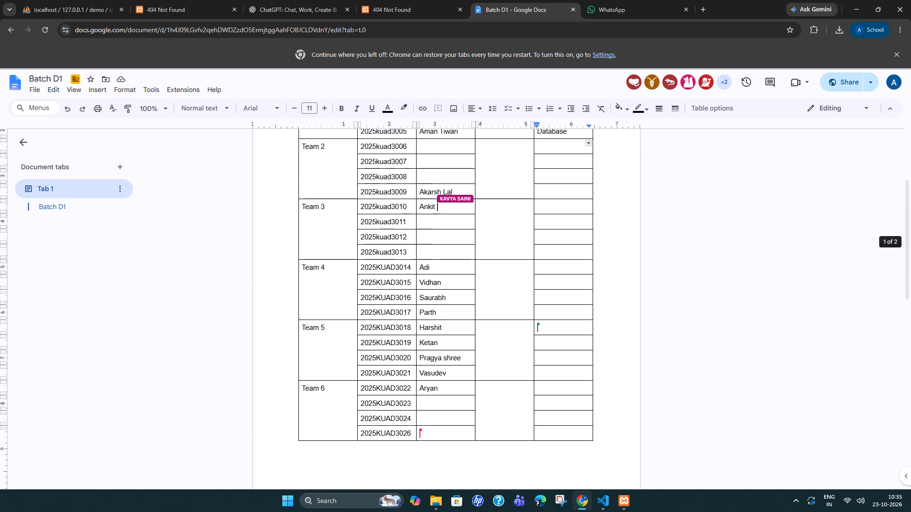
{"action": "scroll", "coordinate": [420, 346], "scroll_direction": "up", "scroll_amount": 4}
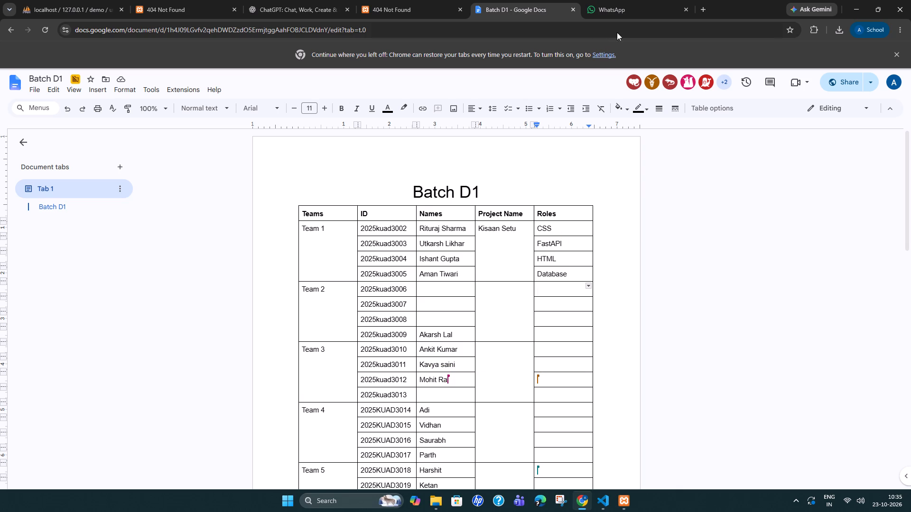
Search Google for kisansetu in a new browser tab to look into Team 1's project name.
{"action": "left_click", "coordinate": [705, 11]}
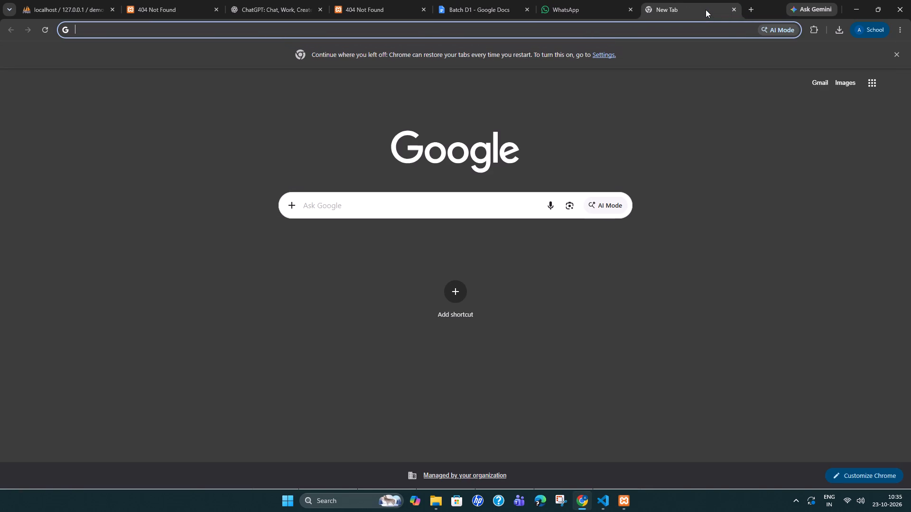
{"action": "type", "text": "kisanse"}
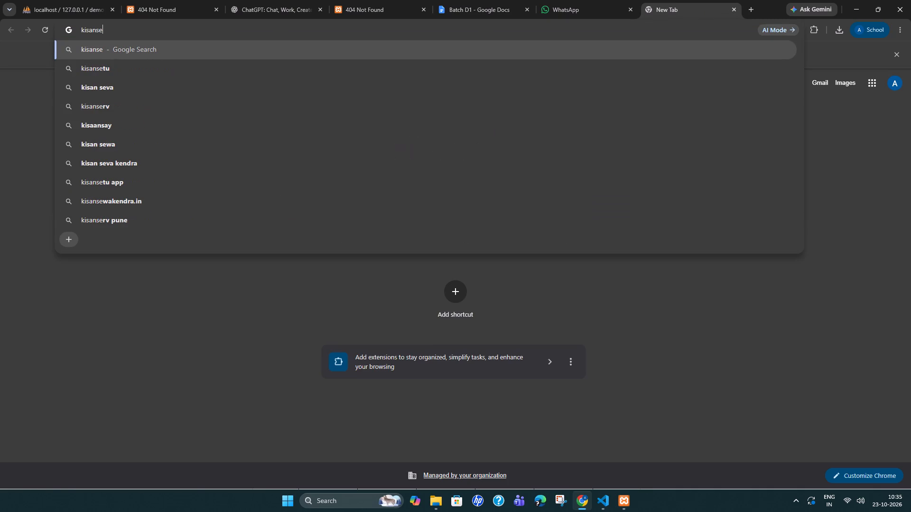
{"action": "key", "text": "u"}
{"action": "key", "text": "BackSpace"}
{"action": "type", "text": "tu"}
{"action": "key", "text": "Return"}
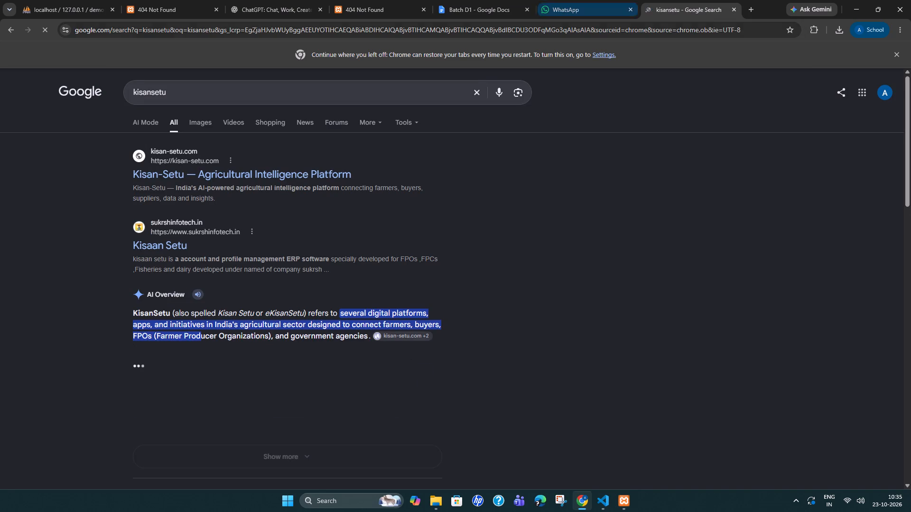
Read through the Kisaan Setu home page from the sukrshinfotech.in search result, and close it when done.
{"action": "left_click", "coordinate": [170, 242]}
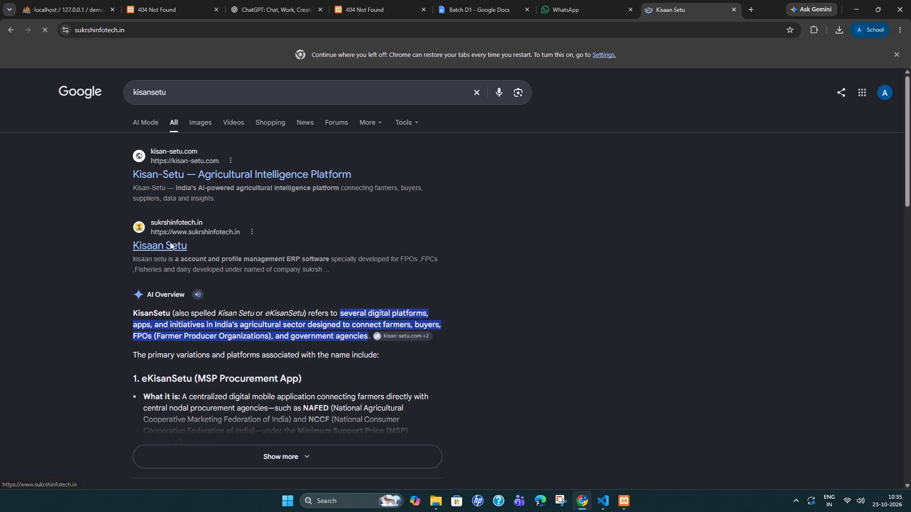
{"action": "scroll", "coordinate": [329, 207], "scroll_direction": "down", "scroll_amount": 10}
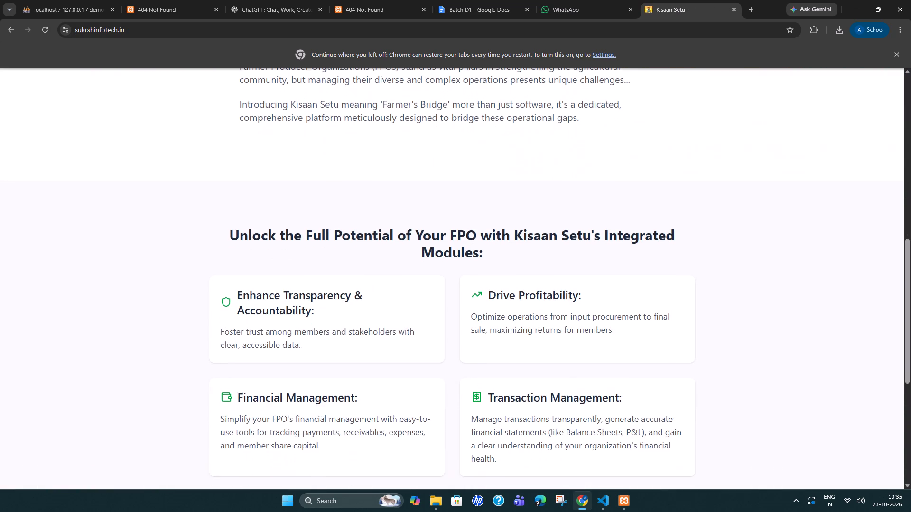
{"action": "scroll", "coordinate": [329, 207], "scroll_direction": "down", "scroll_amount": 8}
{"action": "scroll", "coordinate": [329, 207], "scroll_direction": "up", "scroll_amount": 14}
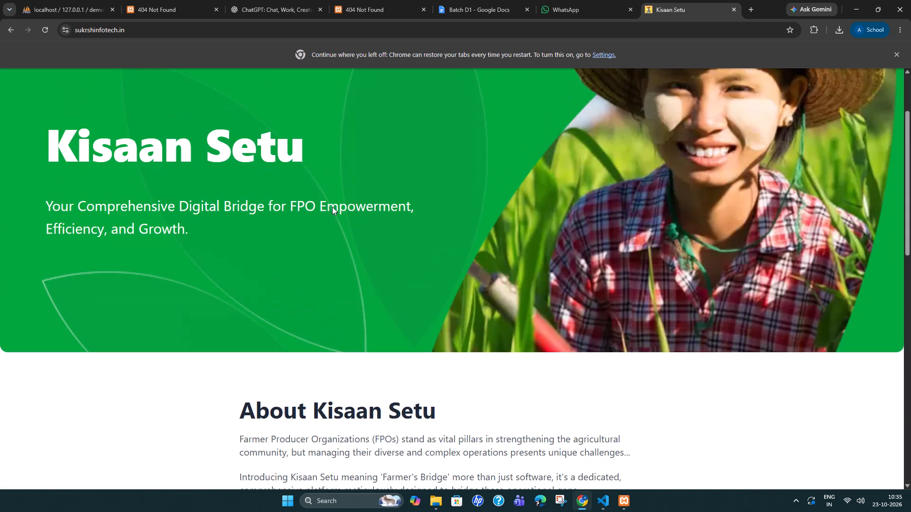
{"action": "scroll", "coordinate": [332, 207], "scroll_direction": "up", "scroll_amount": 5}
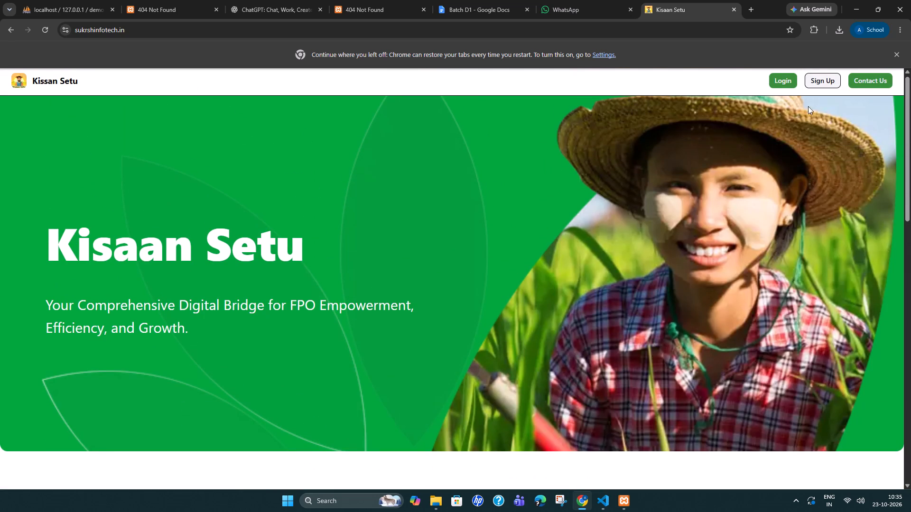
{"action": "left_click", "coordinate": [58, 81]}
{"action": "scroll", "coordinate": [254, 234], "scroll_direction": "down", "scroll_amount": 4}
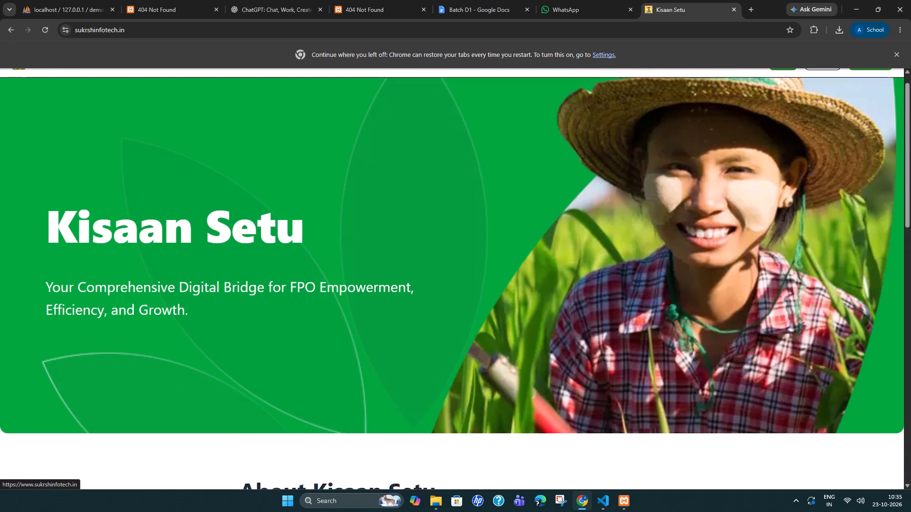
{"action": "scroll", "coordinate": [264, 241], "scroll_direction": "down", "scroll_amount": 14}
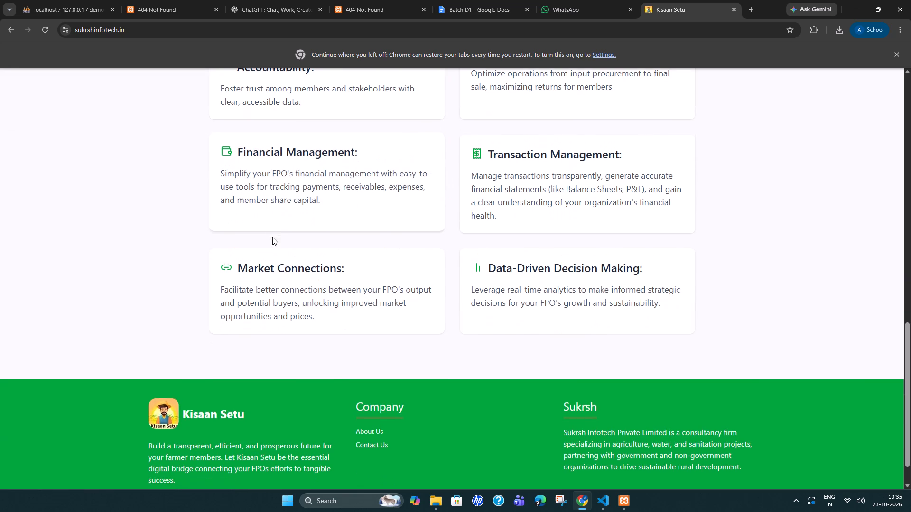
{"action": "scroll", "coordinate": [273, 236], "scroll_direction": "up", "scroll_amount": 18}
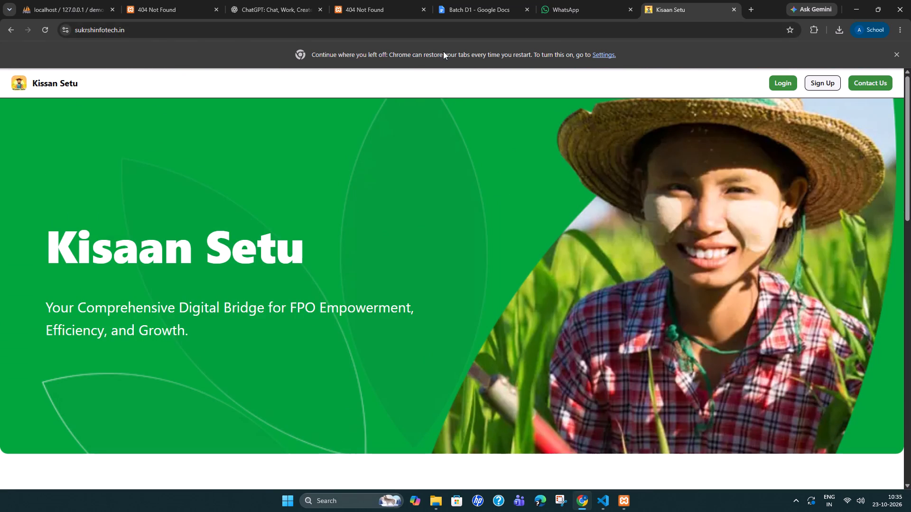
{"action": "key", "text": "ctrl+w"}
Review the Batch D1 team table from Team 1 to Team 7 for newly entered names, project names and roles.
{"action": "scroll", "coordinate": [503, 274], "scroll_direction": "down", "scroll_amount": 2}
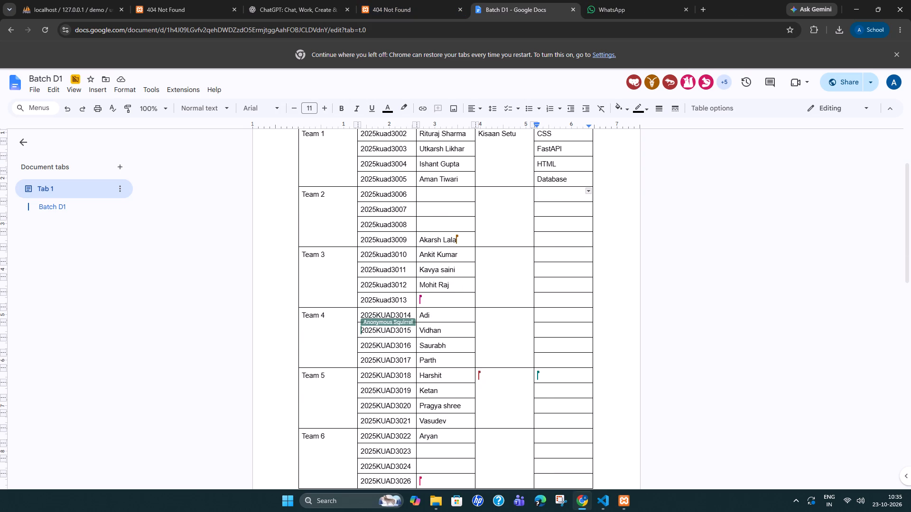
{"action": "scroll", "coordinate": [502, 274], "scroll_direction": "up", "scroll_amount": 1}
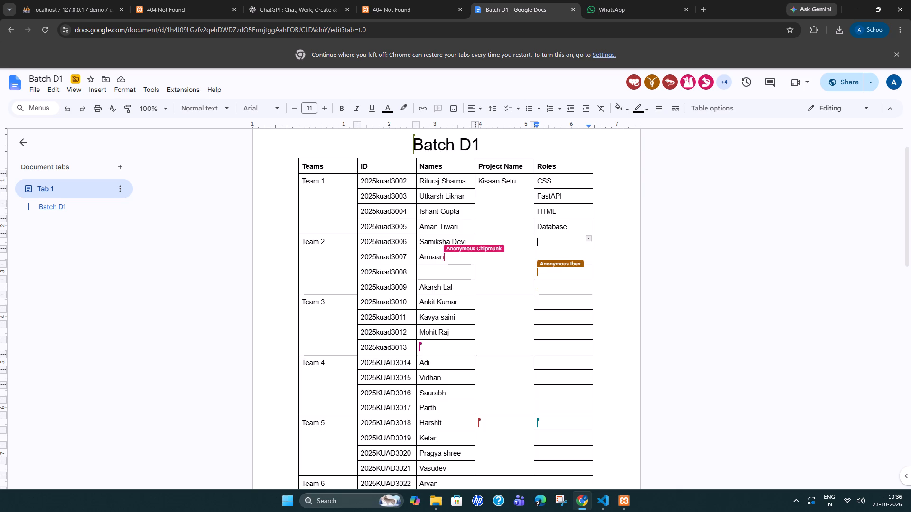
{"action": "scroll", "coordinate": [502, 274], "scroll_direction": "down", "scroll_amount": 9}
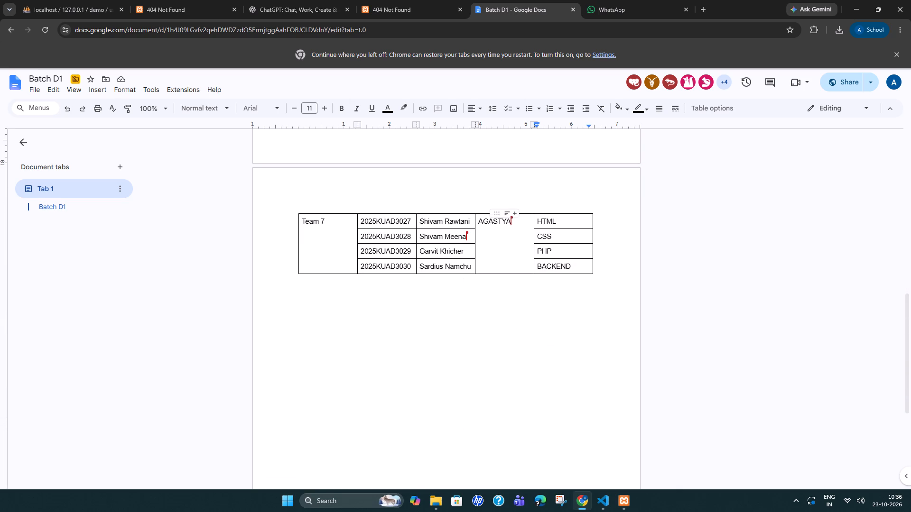
{"action": "left_click_drag", "start_coordinate": [510, 222], "coordinate": [477, 220]}
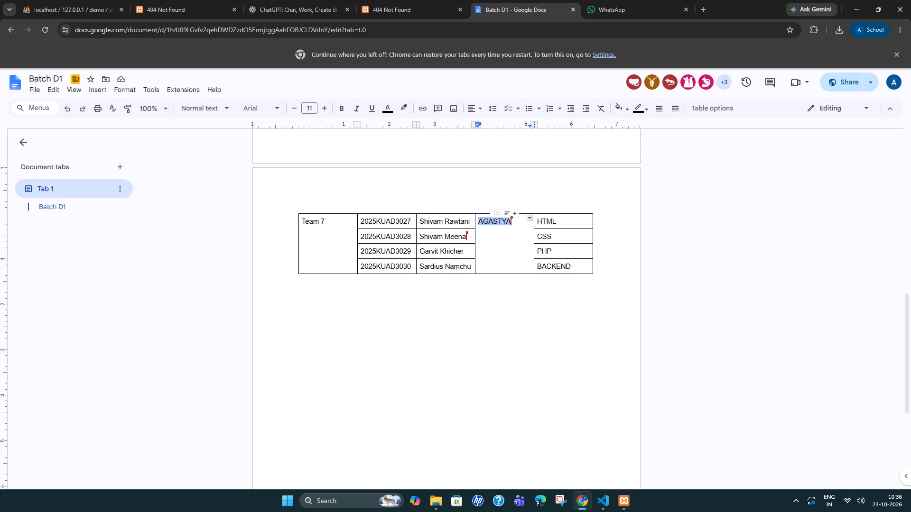
{"action": "left_click", "coordinate": [492, 253]}
{"action": "scroll", "coordinate": [606, 231], "scroll_direction": "up", "scroll_amount": 3}
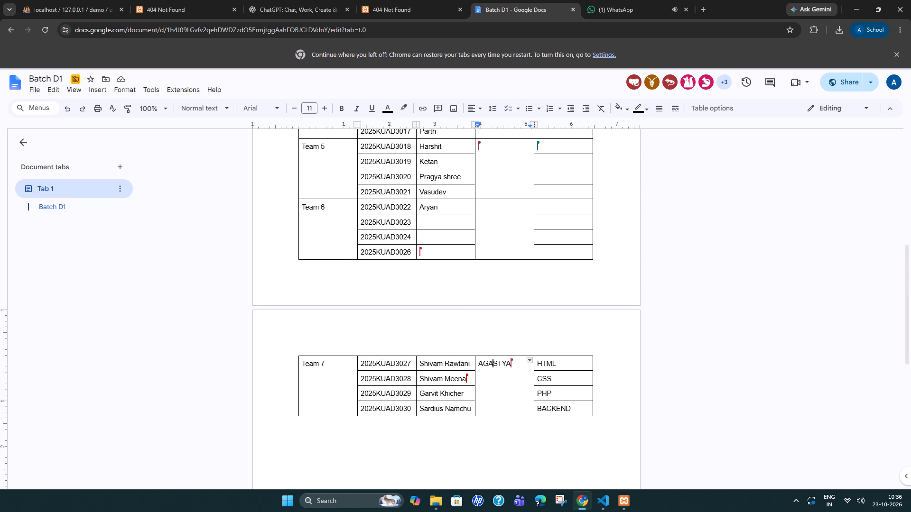
{"action": "scroll", "coordinate": [600, 237], "scroll_direction": "up", "scroll_amount": 4}
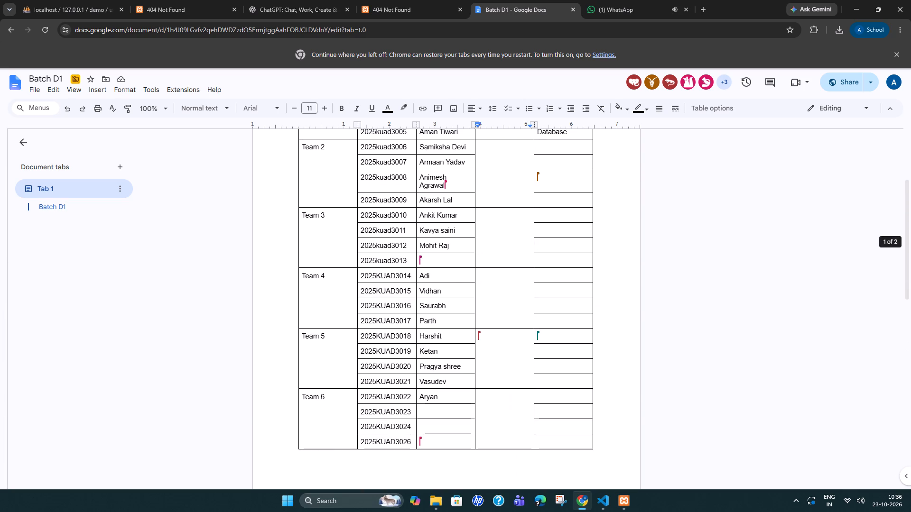
{"action": "scroll", "coordinate": [601, 239], "scroll_direction": "up", "scroll_amount": 2}
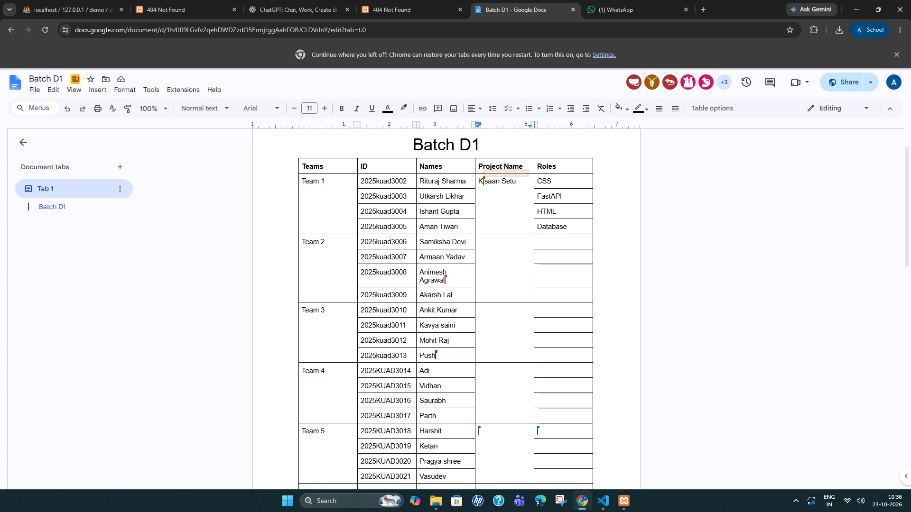
{"action": "scroll", "coordinate": [595, 238], "scroll_direction": "down", "scroll_amount": 2}
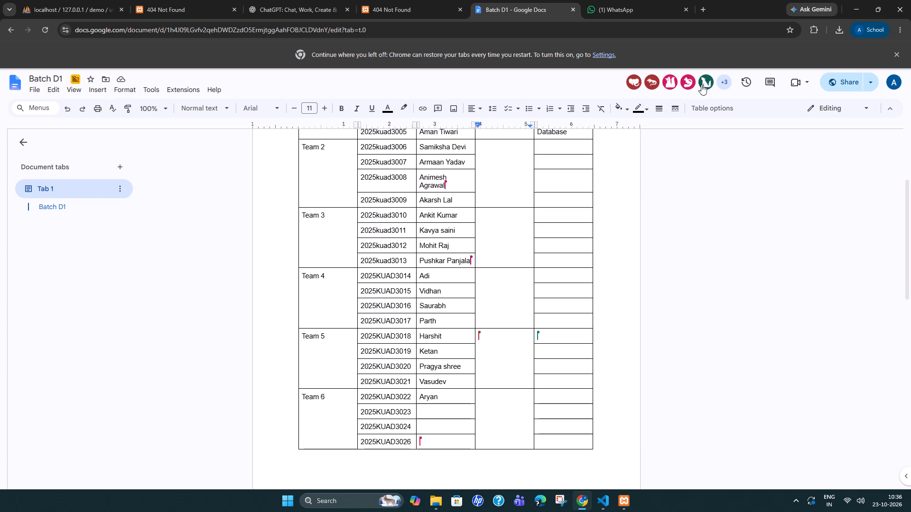
Look through the full list of people currently viewing the document, and close it when done.
{"action": "left_click", "coordinate": [722, 80]}
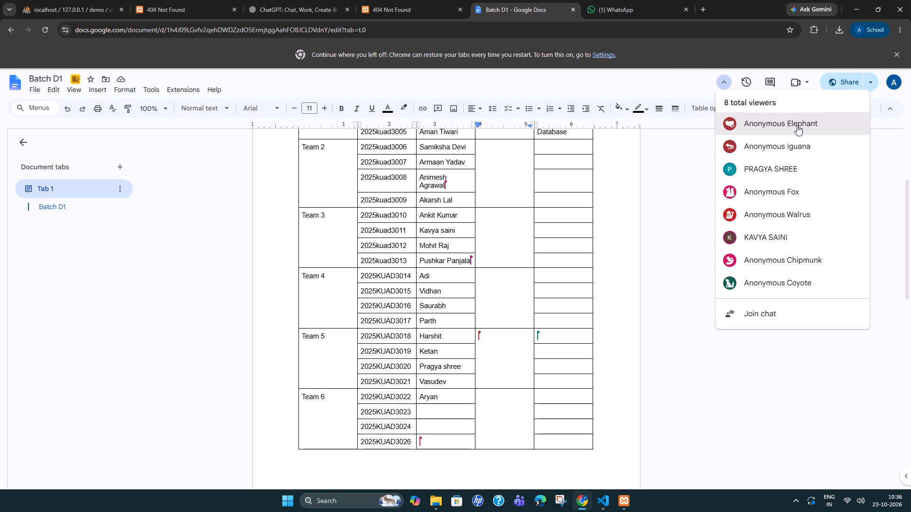
{"action": "left_click", "coordinate": [685, 184]}
Recheck the team rows, examining Team 7's project name and its members' roles in particular.
{"action": "scroll", "coordinate": [667, 200], "scroll_direction": "up", "scroll_amount": 3}
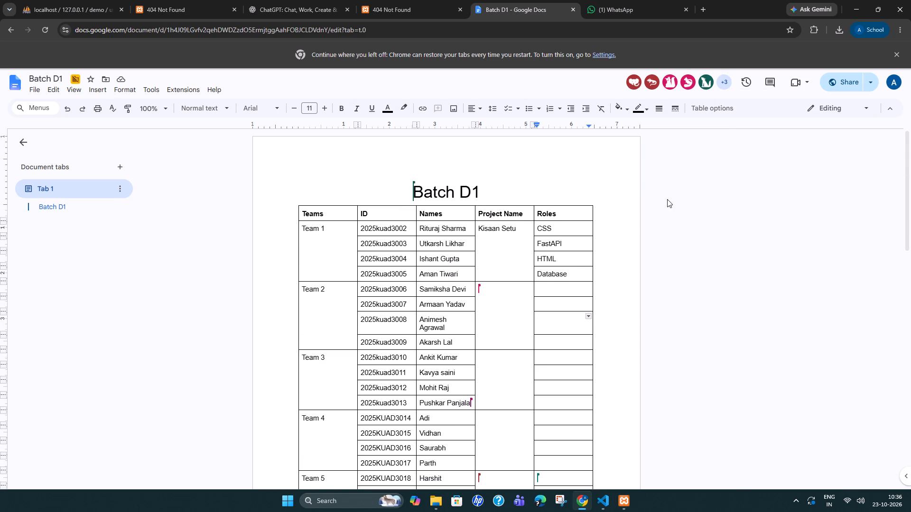
{"action": "scroll", "coordinate": [667, 199], "scroll_direction": "down", "scroll_amount": 4}
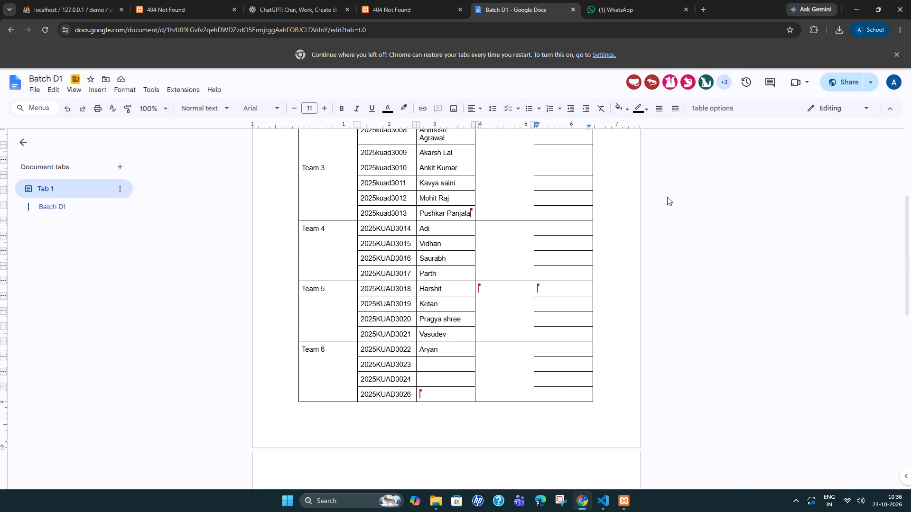
{"action": "scroll", "coordinate": [666, 195], "scroll_direction": "up", "scroll_amount": 3}
{"action": "scroll", "coordinate": [666, 195], "scroll_direction": "down", "scroll_amount": 3}
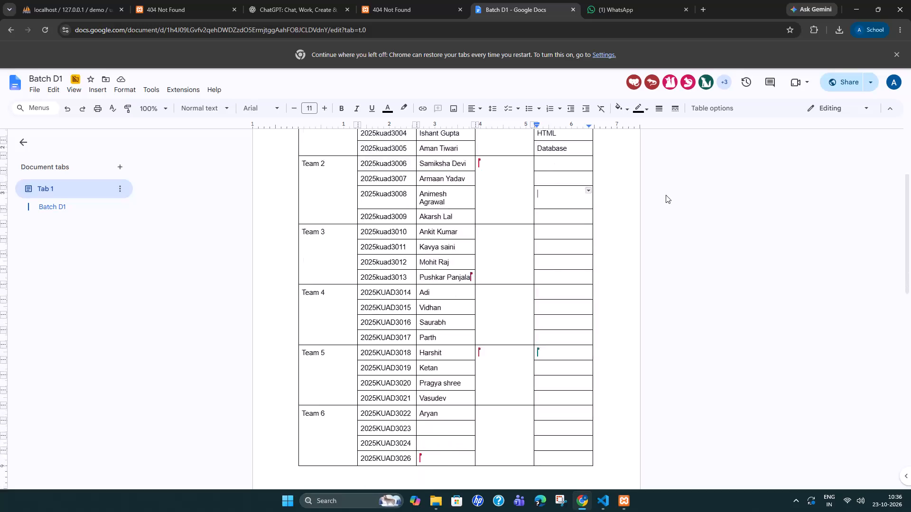
{"action": "scroll", "coordinate": [666, 195], "scroll_direction": "down", "scroll_amount": 5}
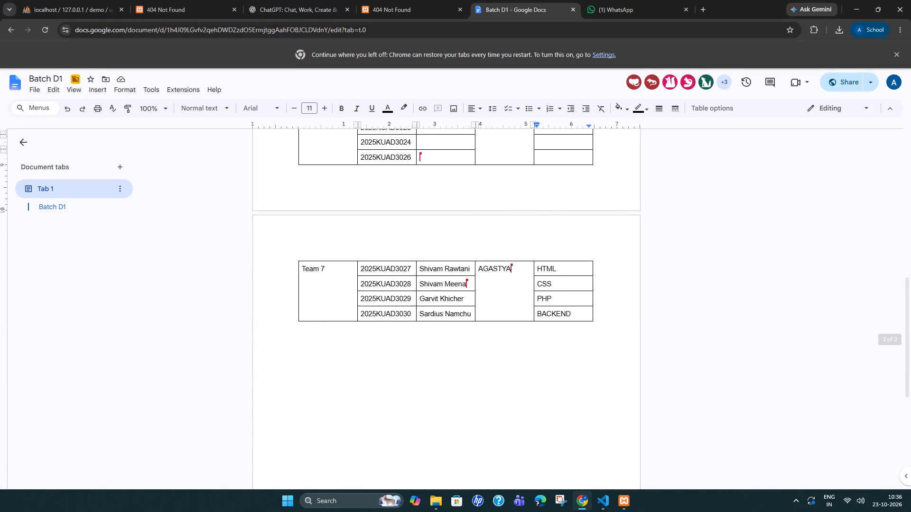
{"action": "left_click_drag", "start_coordinate": [511, 267], "coordinate": [481, 266]}
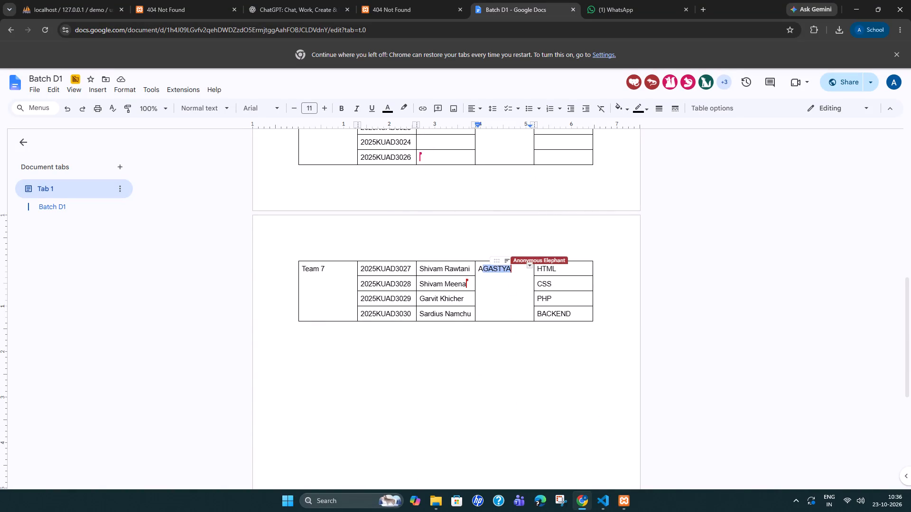
{"action": "left_click_drag", "start_coordinate": [481, 266], "coordinate": [478, 266]}
{"action": "left_click", "coordinate": [685, 288]}
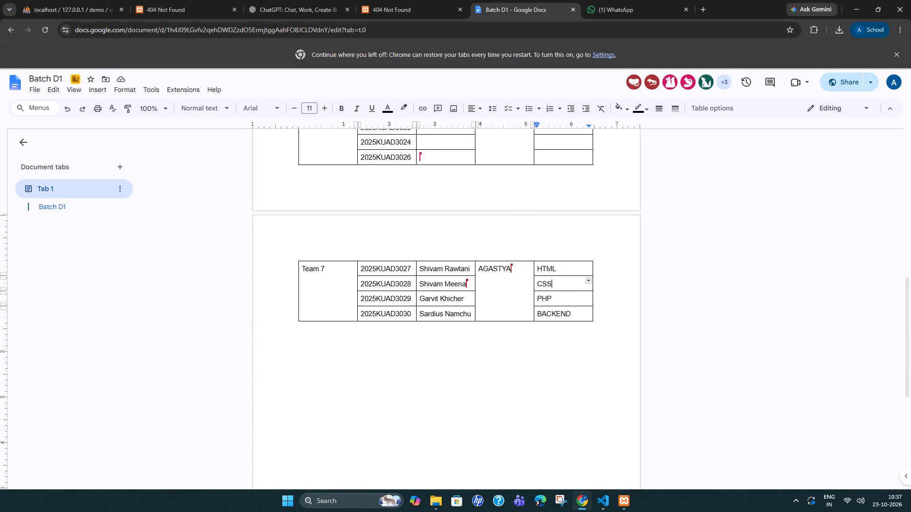
{"action": "left_click_drag", "start_coordinate": [573, 314], "coordinate": [536, 311]}
{"action": "left_click_drag", "start_coordinate": [559, 302], "coordinate": [533, 298]}
{"action": "left_click", "coordinate": [517, 302]}
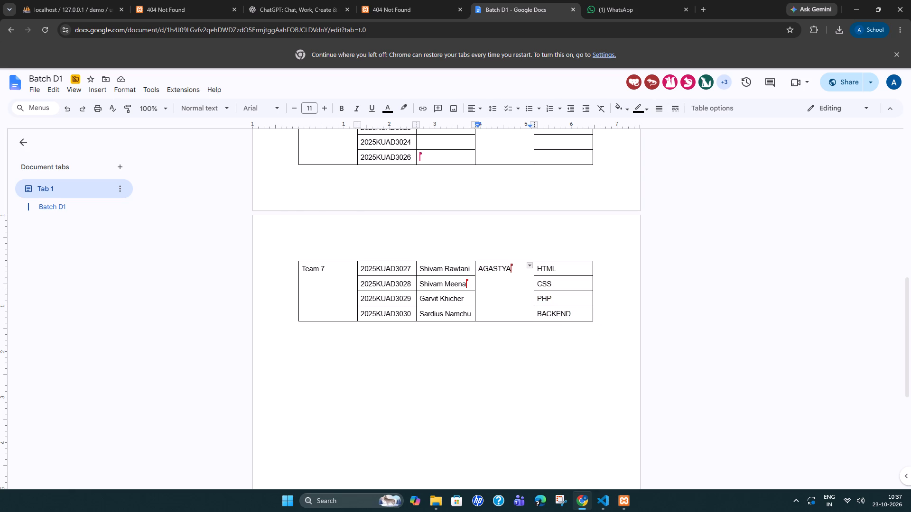
Go back through the table between Team 7 and Team 1 to see which project names and roles are still missing.
{"action": "scroll", "coordinate": [617, 306], "scroll_direction": "up", "scroll_amount": 2}
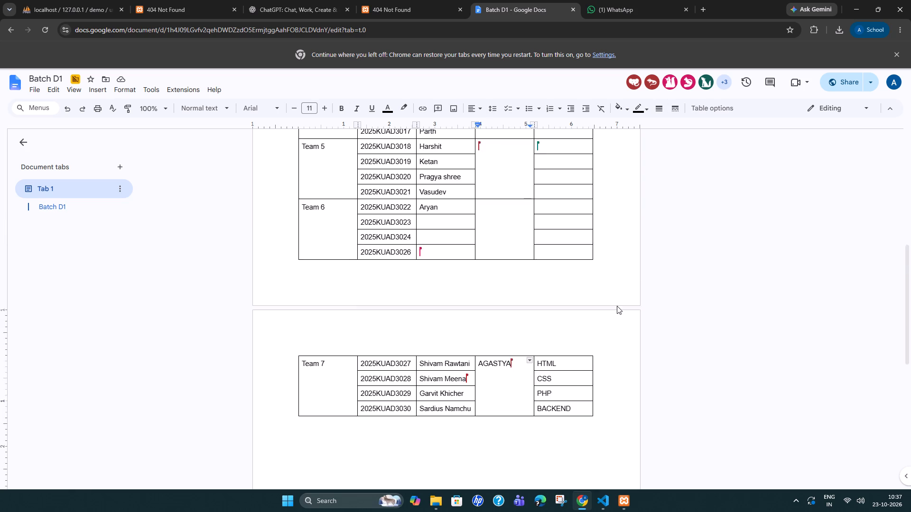
{"action": "scroll", "coordinate": [617, 306], "scroll_direction": "up", "scroll_amount": 3}
{"action": "scroll", "coordinate": [617, 306], "scroll_direction": "down", "scroll_amount": 7}
{"action": "scroll", "coordinate": [617, 305], "scroll_direction": "up", "scroll_amount": 7}
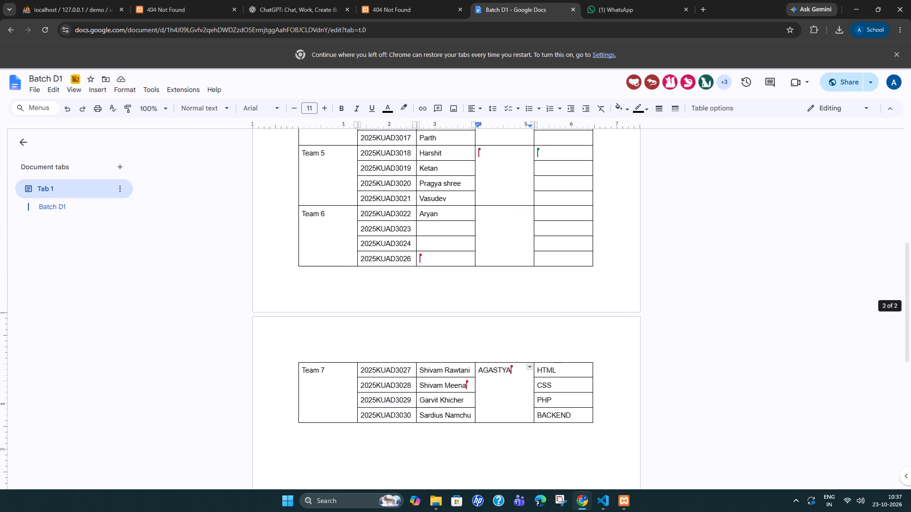
{"action": "scroll", "coordinate": [617, 304], "scroll_direction": "up", "scroll_amount": 3}
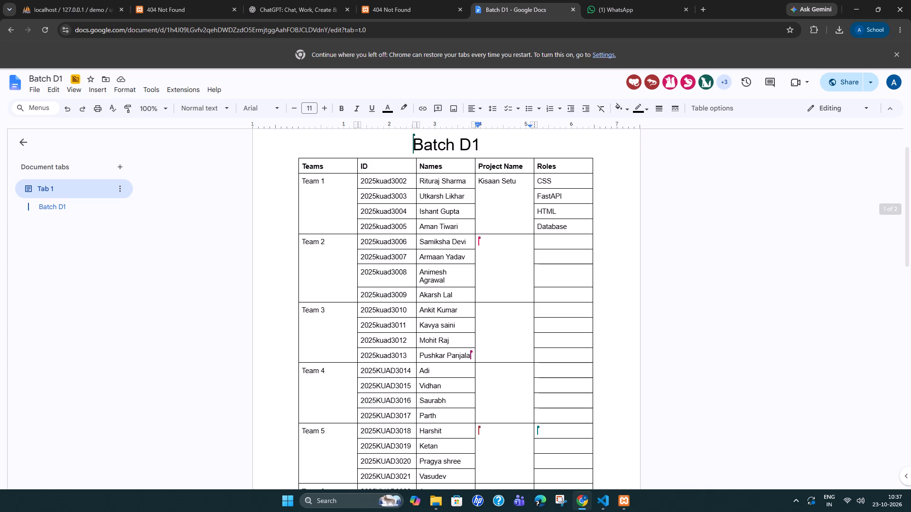
{"action": "scroll", "coordinate": [615, 302], "scroll_direction": "down", "scroll_amount": 11}
{"action": "scroll", "coordinate": [615, 299], "scroll_direction": "up", "scroll_amount": 6}
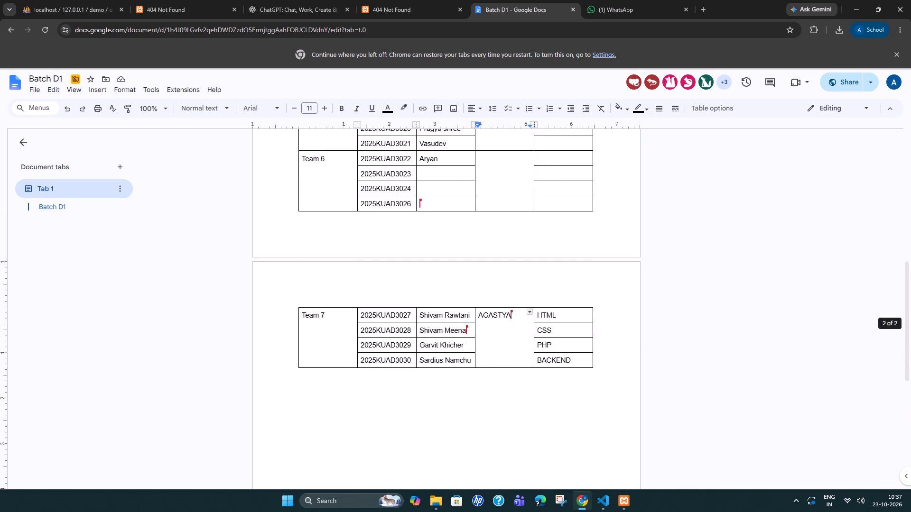
{"action": "scroll", "coordinate": [615, 299], "scroll_direction": "up", "scroll_amount": 8}
{"action": "scroll", "coordinate": [615, 299], "scroll_direction": "down", "scroll_amount": 3}
{"action": "scroll", "coordinate": [615, 299], "scroll_direction": "up", "scroll_amount": 3}
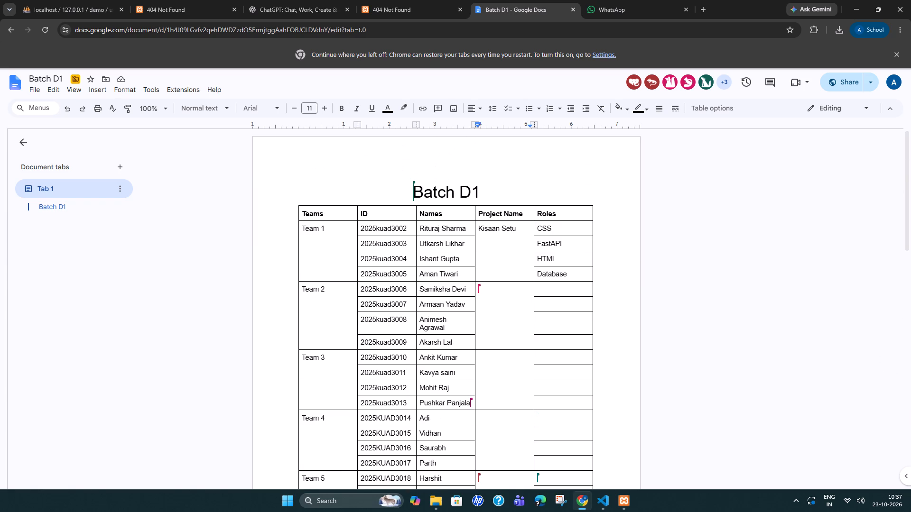
Enter Resume Analyzer as Team 2's project name in the Project Name column.
{"action": "left_click", "coordinate": [495, 302]}
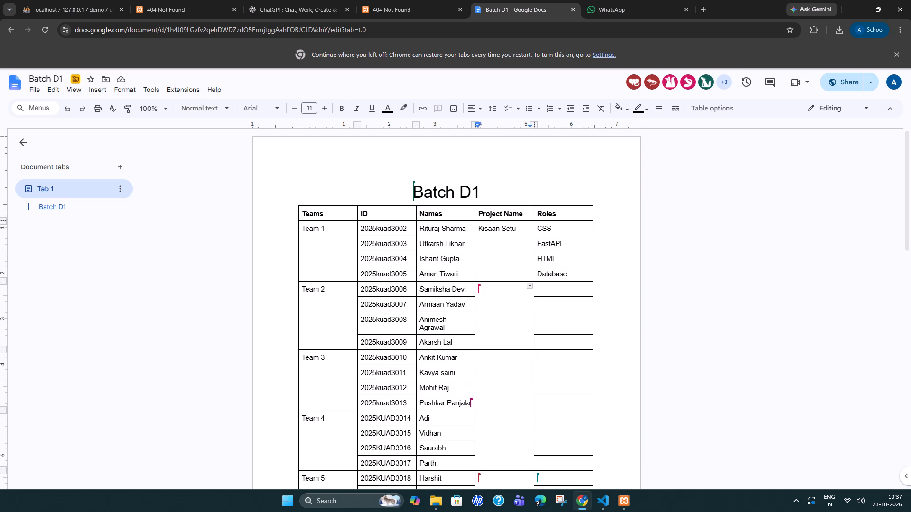
{"action": "left_click", "coordinate": [496, 302]}
{"action": "type", "text": "Resume Analu"}
{"action": "key", "text": "BackSpace"}
{"action": "key", "text": "u"}
{"action": "key", "text": "BackSpace"}
{"action": "type", "text": "yz"}
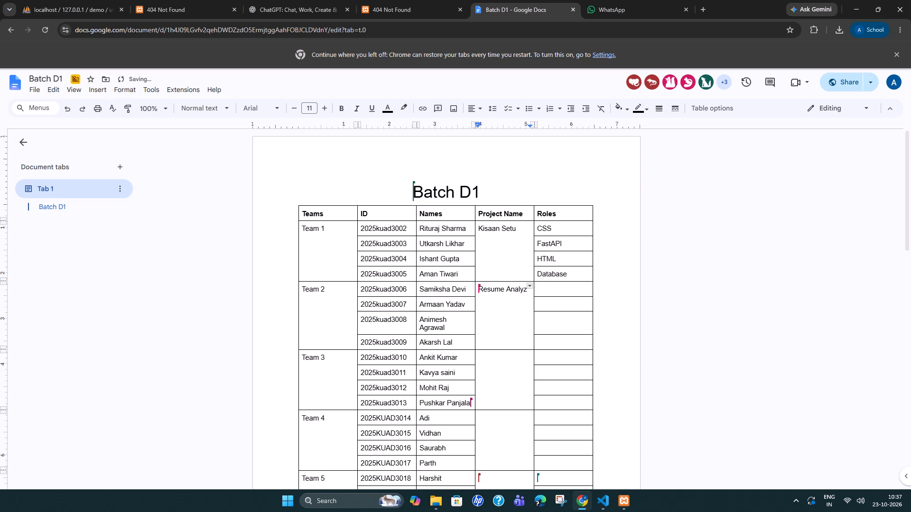
{"action": "type", "text": "er"}
{"action": "left_click", "coordinate": [734, 295]}
{"action": "scroll", "coordinate": [732, 294], "scroll_direction": "down", "scroll_amount": 3}
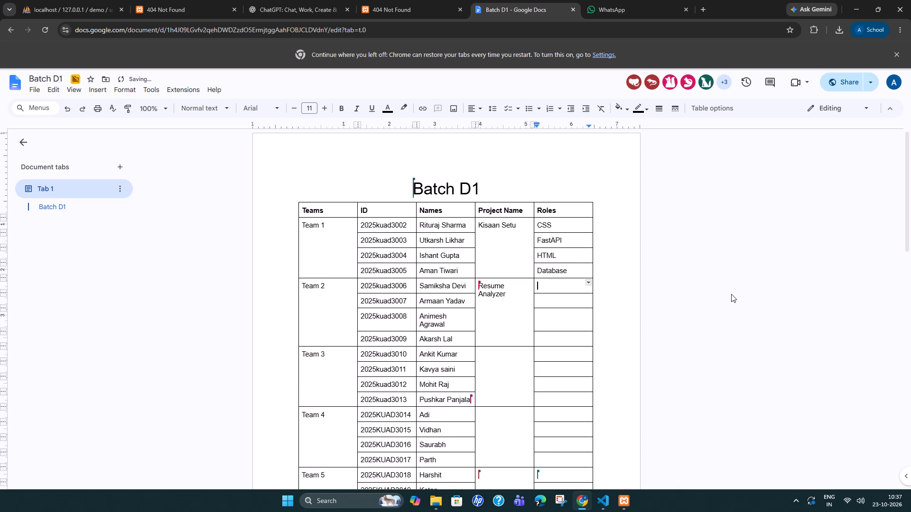
{"action": "scroll", "coordinate": [614, 298], "scroll_direction": "up", "scroll_amount": 3}
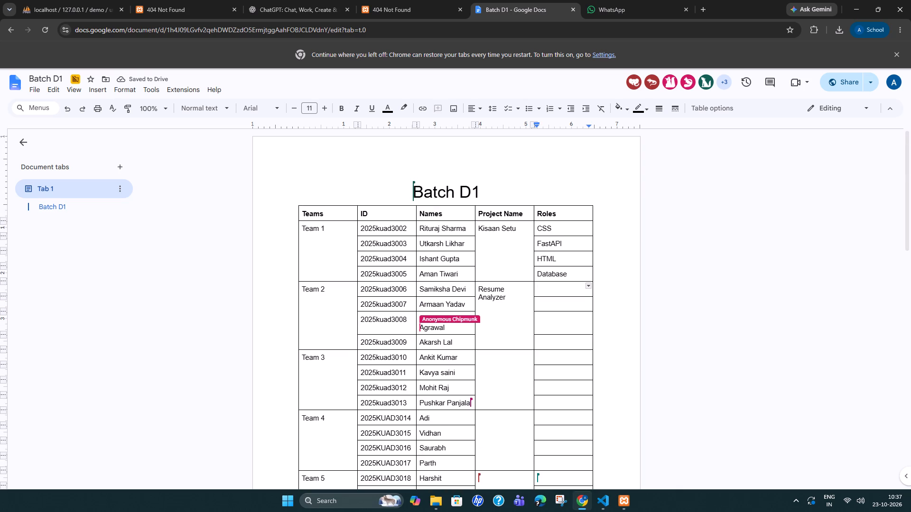
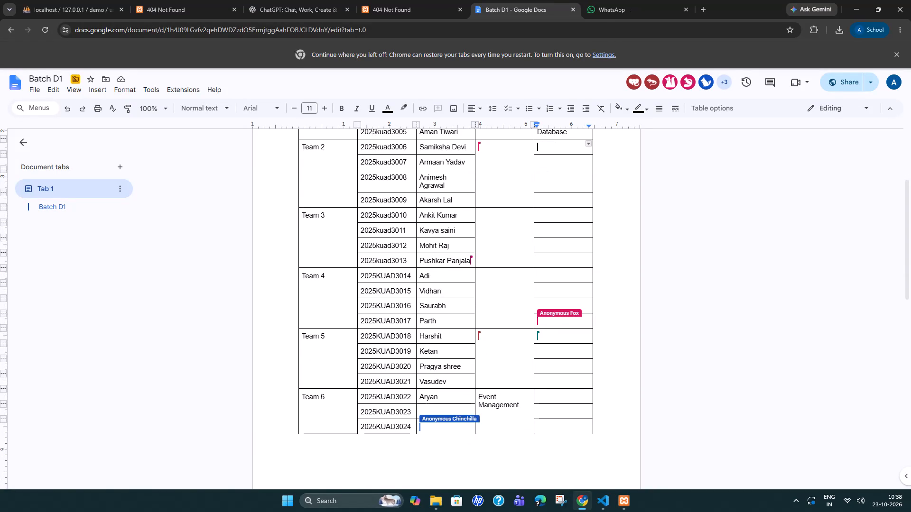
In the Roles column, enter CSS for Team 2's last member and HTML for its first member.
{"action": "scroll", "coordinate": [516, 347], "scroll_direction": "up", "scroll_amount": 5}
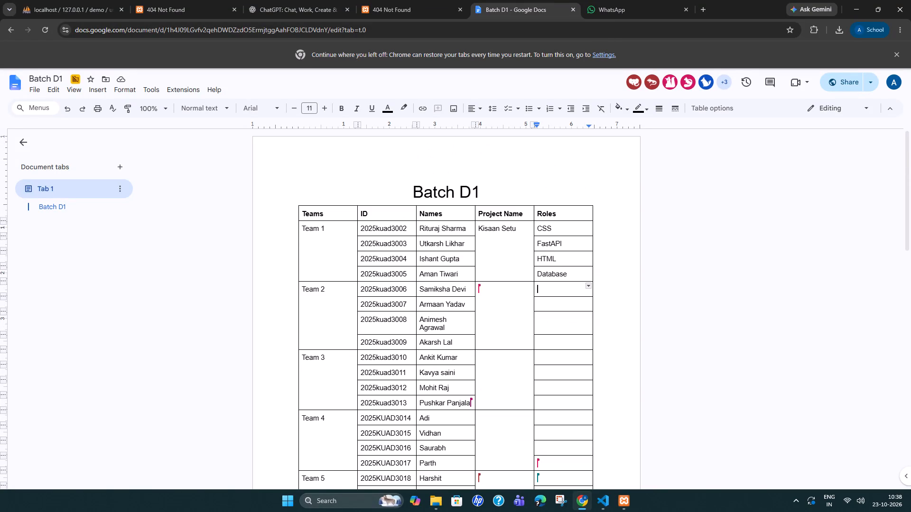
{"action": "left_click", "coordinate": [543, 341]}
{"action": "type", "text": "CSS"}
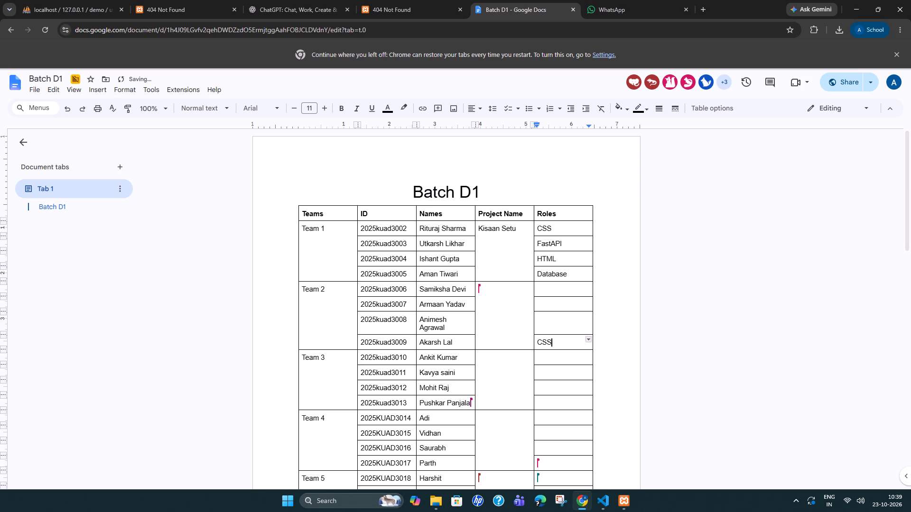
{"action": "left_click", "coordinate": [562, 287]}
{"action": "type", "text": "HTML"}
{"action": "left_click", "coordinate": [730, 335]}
Look through the table from Team 1 to Team 7 to check collaborators' names, project names and roles.
{"action": "scroll", "coordinate": [551, 346], "scroll_direction": "down", "scroll_amount": 2}
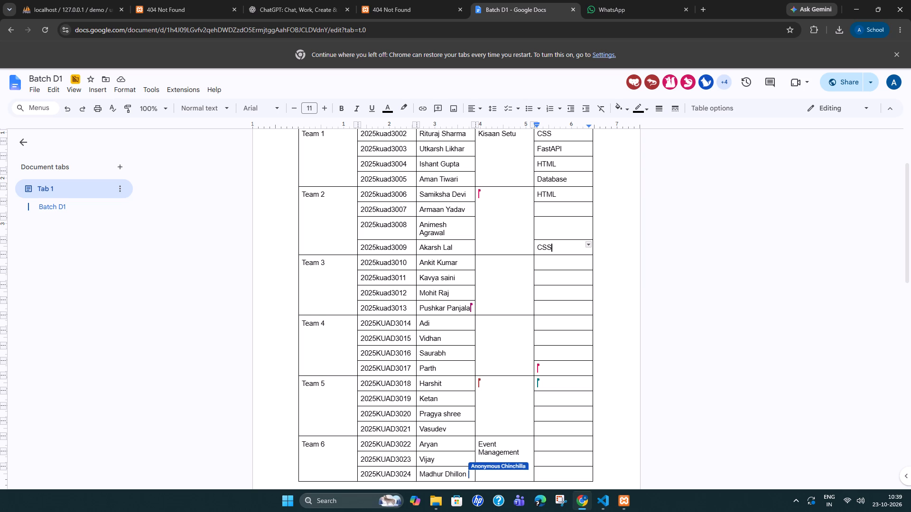
{"action": "scroll", "coordinate": [503, 348], "scroll_direction": "down", "scroll_amount": 7}
{"action": "scroll", "coordinate": [501, 342], "scroll_direction": "up", "scroll_amount": 1}
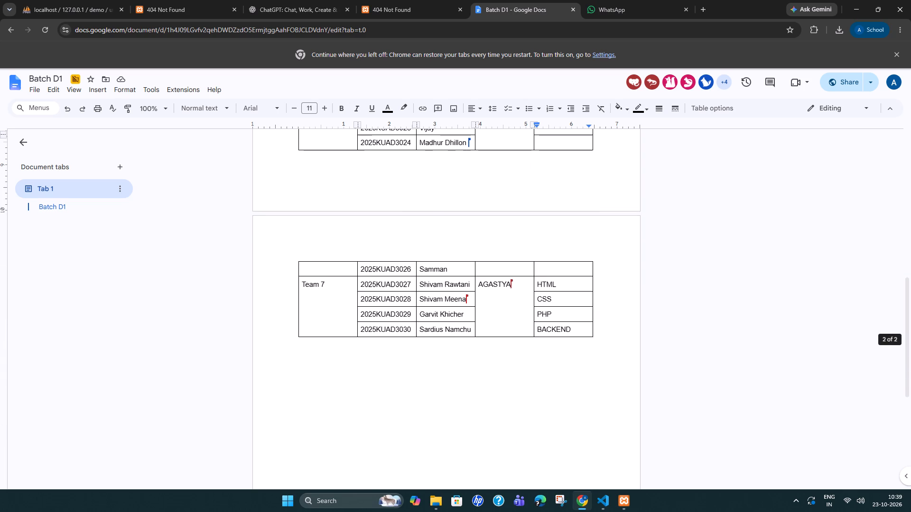
{"action": "scroll", "coordinate": [501, 342], "scroll_direction": "up", "scroll_amount": 1}
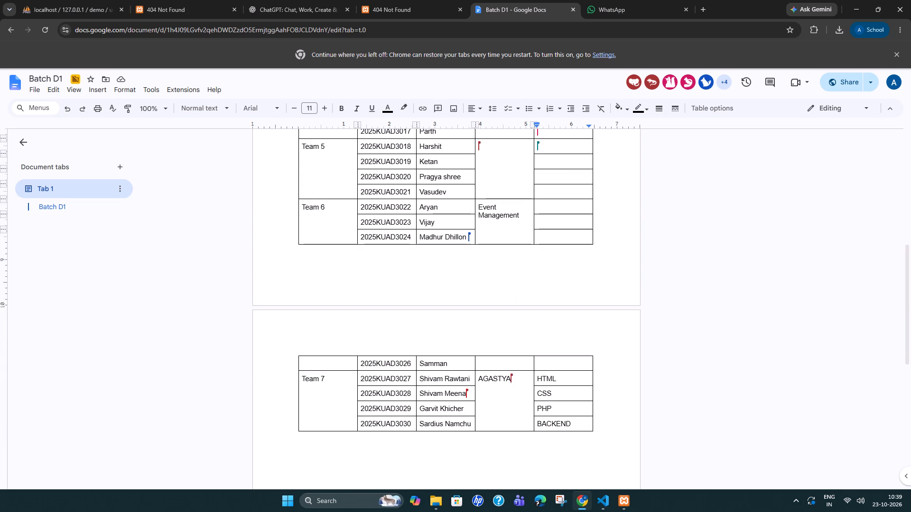
{"action": "scroll", "coordinate": [510, 385], "scroll_direction": "up", "scroll_amount": 9}
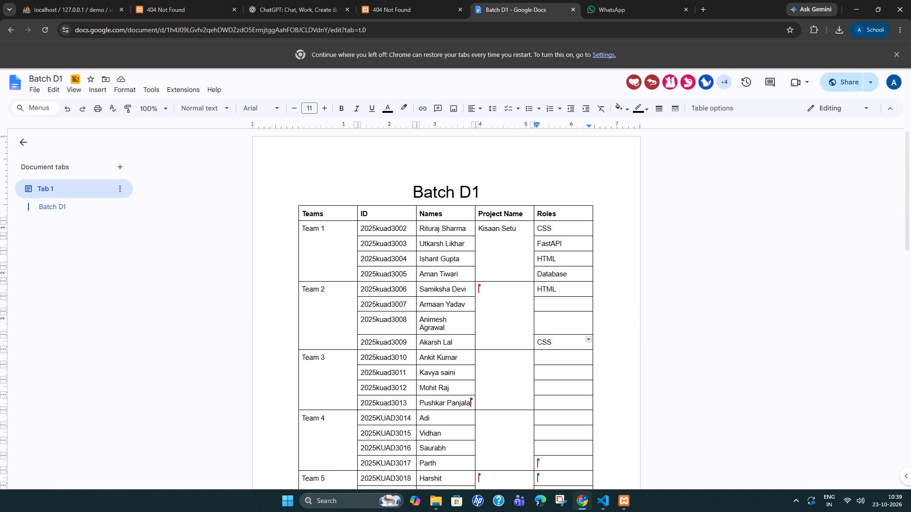
{"action": "left_click", "coordinate": [864, 437]}
{"action": "scroll", "coordinate": [697, 384], "scroll_direction": "down", "scroll_amount": 2}
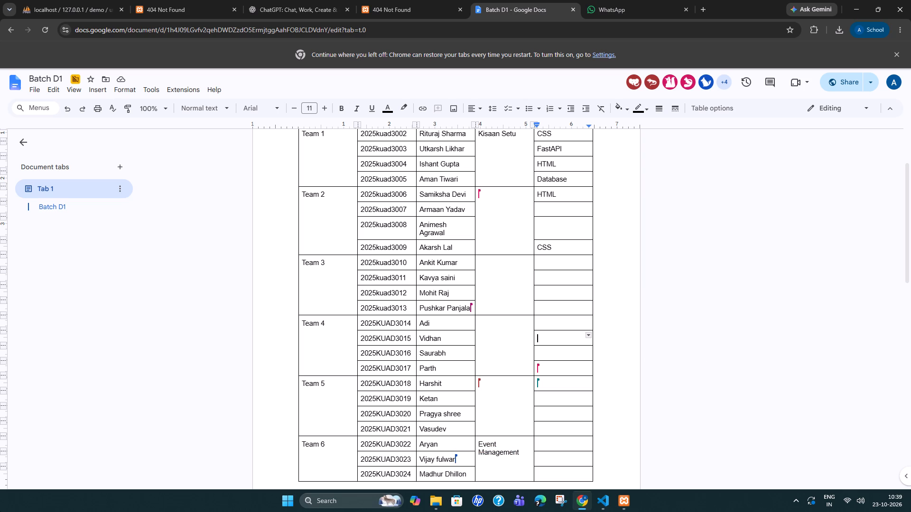
{"action": "scroll", "coordinate": [0, 450], "scroll_direction": "up", "scroll_amount": 5}
{"action": "scroll", "coordinate": [0, 367], "scroll_direction": "up", "scroll_amount": 7}
{"action": "scroll", "coordinate": [173, 203], "scroll_direction": "up", "scroll_amount": 1}
{"action": "scroll", "coordinate": [386, 313], "scroll_direction": "up", "scroll_amount": 7}
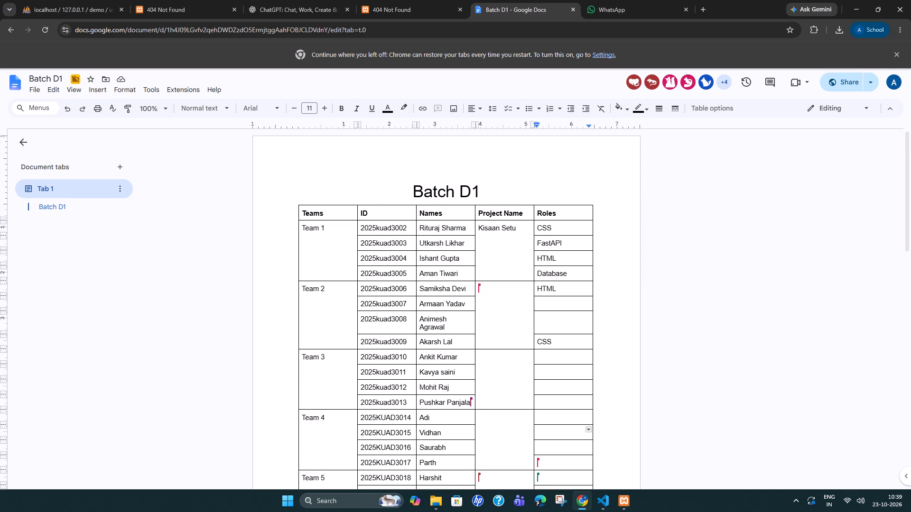
Add a new line between the Batch D1 title and the table, and apply the Subtitle style to it.
{"action": "left_click", "coordinate": [506, 196]}
{"action": "type", "text": "WEb"}
{"action": "key", "text": "BackSpace"}
{"action": "key", "text": "BackSpace"}
{"action": "key", "text": "BackSpace"}
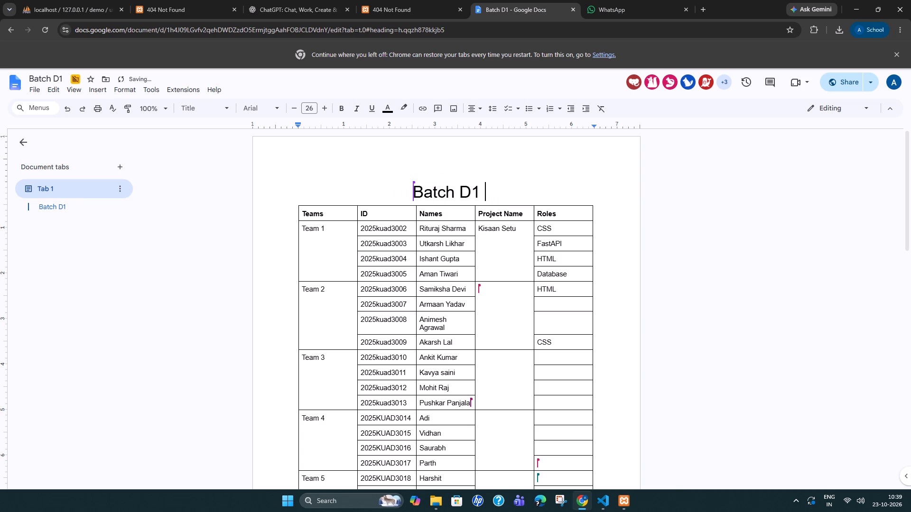
{"action": "key", "text": "Return"}
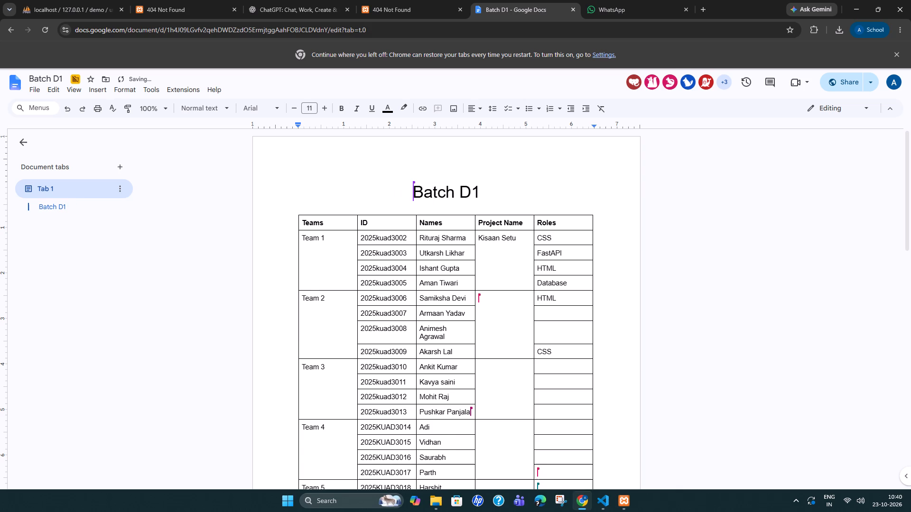
{"action": "left_click", "coordinate": [207, 114]}
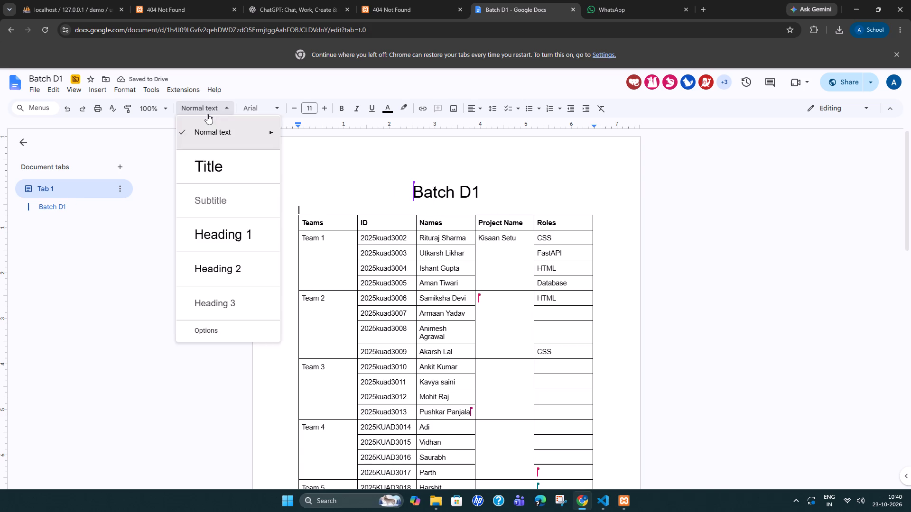
{"action": "left_click", "coordinate": [238, 201]}
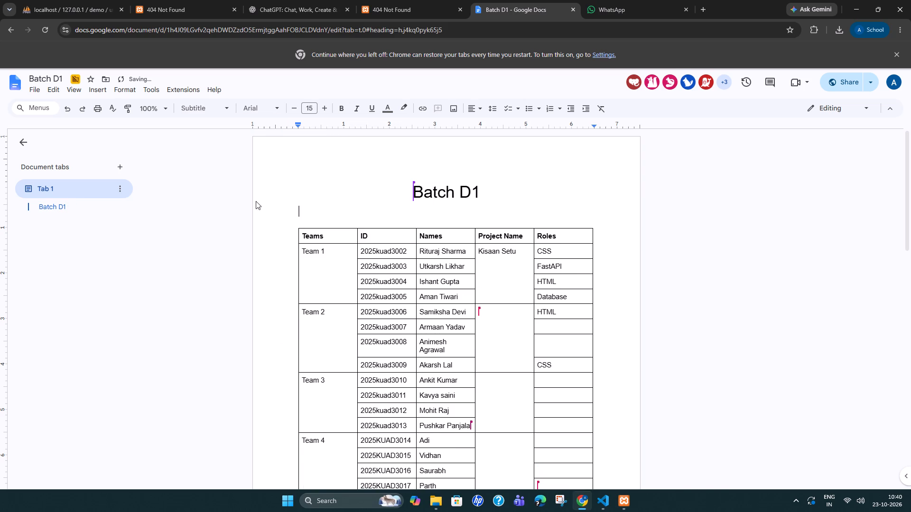
Enter "Web Dev Projects :" as the subtitle text, with a space before the colon.
{"action": "type", "text": "WEb"}
{"action": "key", "text": "BackSpace"}
{"action": "key", "text": "BackSpace"}
{"action": "type", "text": "eb Dev Projects"}
{"action": "key", "text": "shift+colon"}
{"action": "key", "text": "Down"}
{"action": "key", "text": "space"}
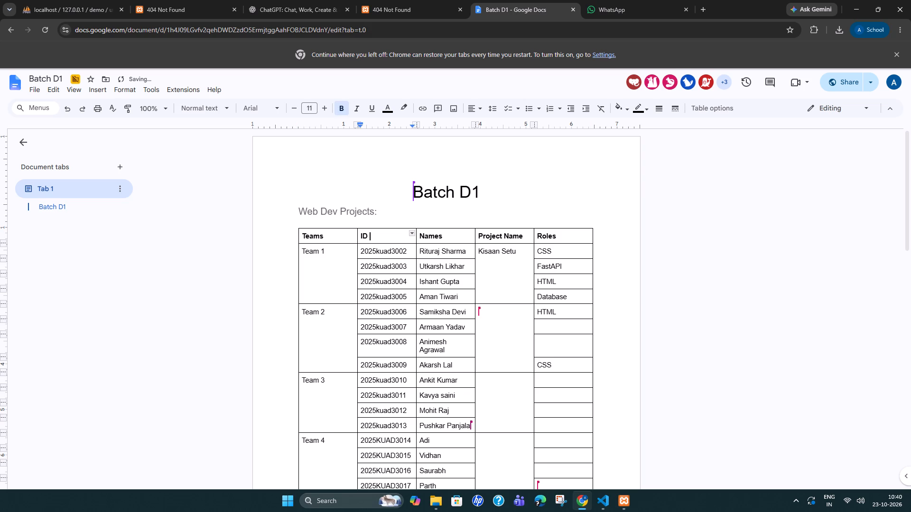
{"action": "left_click", "coordinate": [373, 211]}
{"action": "key", "text": "space"}
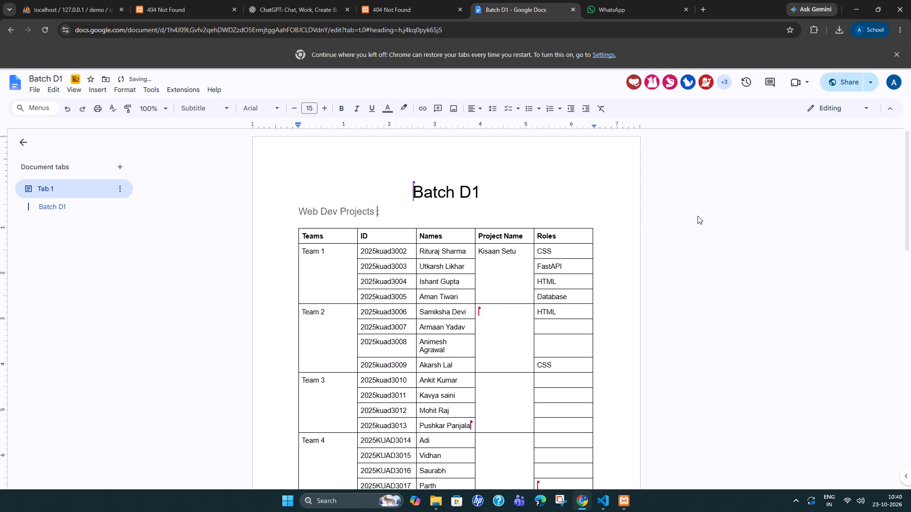
{"action": "left_click", "coordinate": [697, 216]}
Underline the Batch D1 title.
{"action": "left_click_drag", "start_coordinate": [509, 193], "coordinate": [399, 178]}
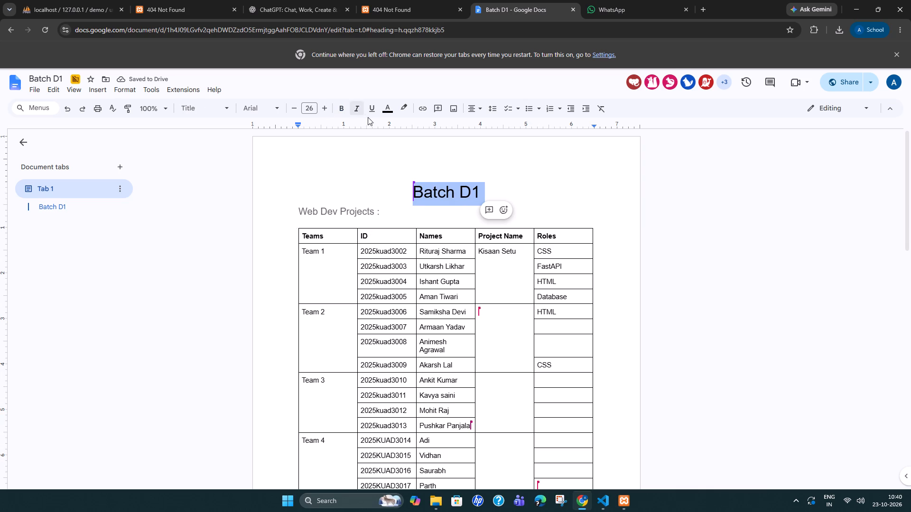
{"action": "left_click", "coordinate": [370, 110]}
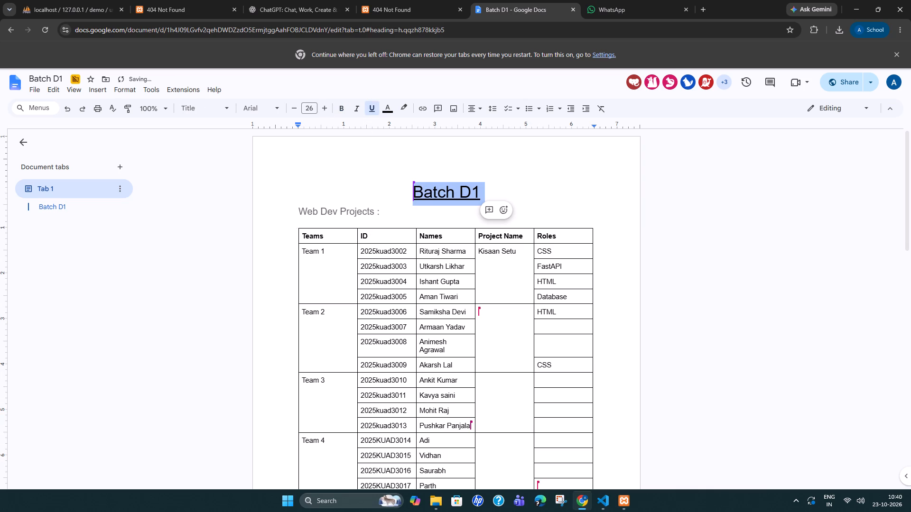
{"action": "left_click", "coordinate": [729, 267]}
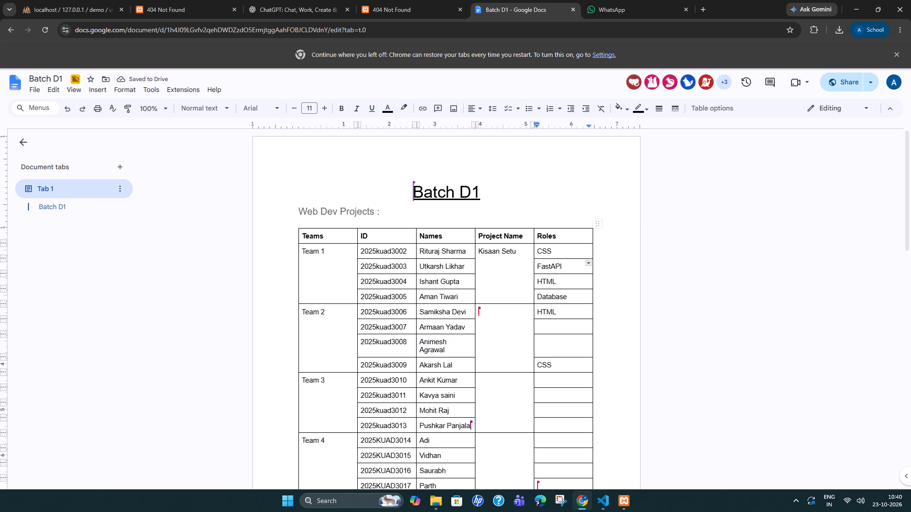
{"action": "left_click", "coordinate": [488, 193]}
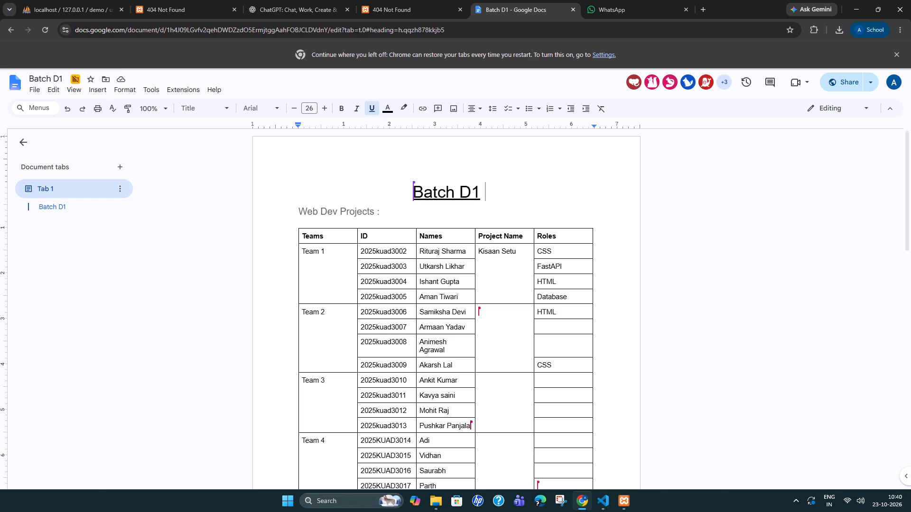
{"action": "left_click", "coordinate": [714, 298]}
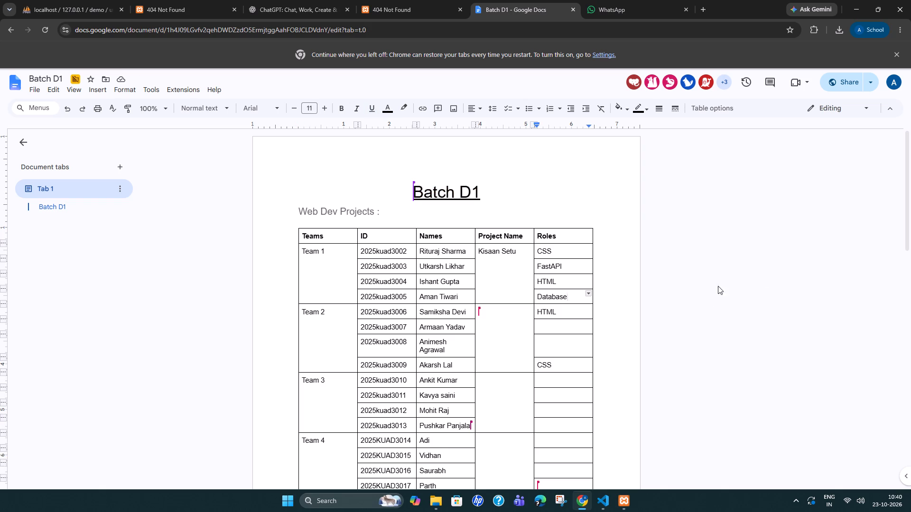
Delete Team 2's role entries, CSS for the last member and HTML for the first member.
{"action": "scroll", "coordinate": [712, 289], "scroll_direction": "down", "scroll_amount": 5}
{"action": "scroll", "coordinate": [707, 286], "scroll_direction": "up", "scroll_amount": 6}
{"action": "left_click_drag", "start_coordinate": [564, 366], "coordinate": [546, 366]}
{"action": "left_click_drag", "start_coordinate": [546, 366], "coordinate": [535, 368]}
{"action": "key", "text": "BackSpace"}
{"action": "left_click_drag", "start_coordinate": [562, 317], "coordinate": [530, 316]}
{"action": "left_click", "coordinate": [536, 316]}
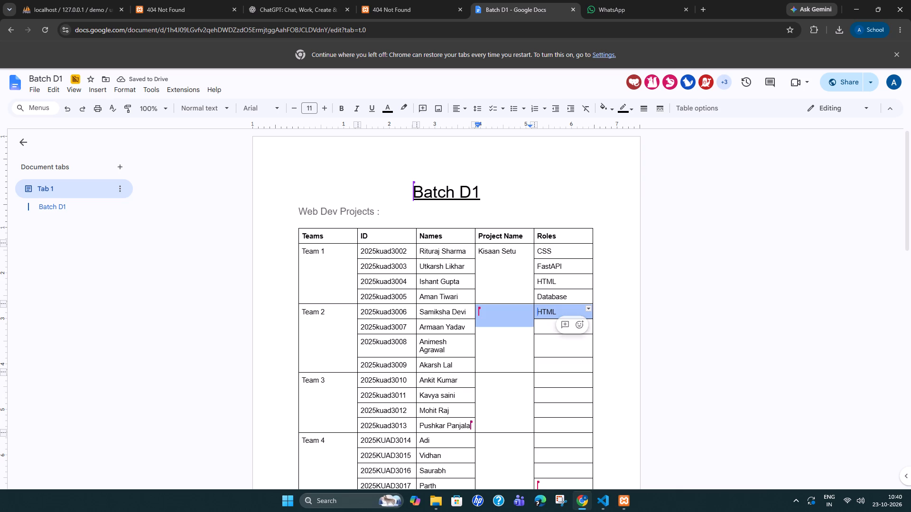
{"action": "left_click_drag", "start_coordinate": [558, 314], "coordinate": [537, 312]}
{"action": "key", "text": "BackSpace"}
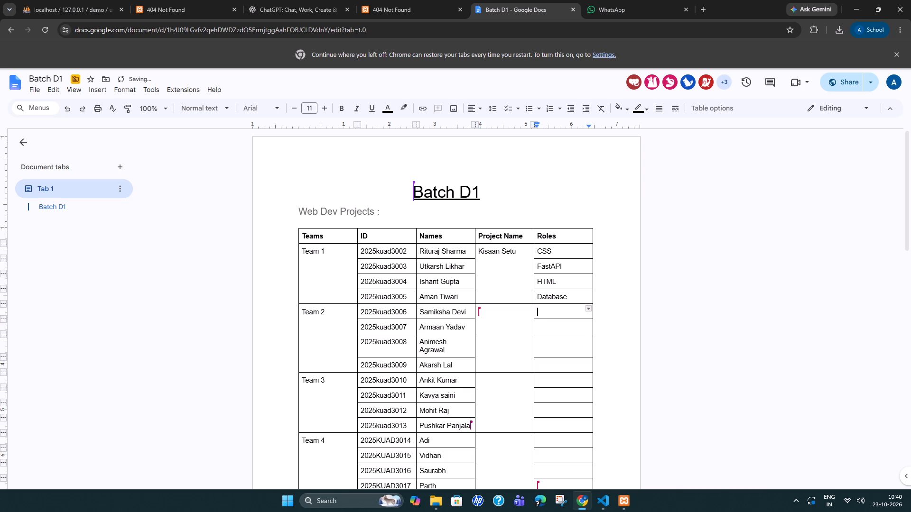